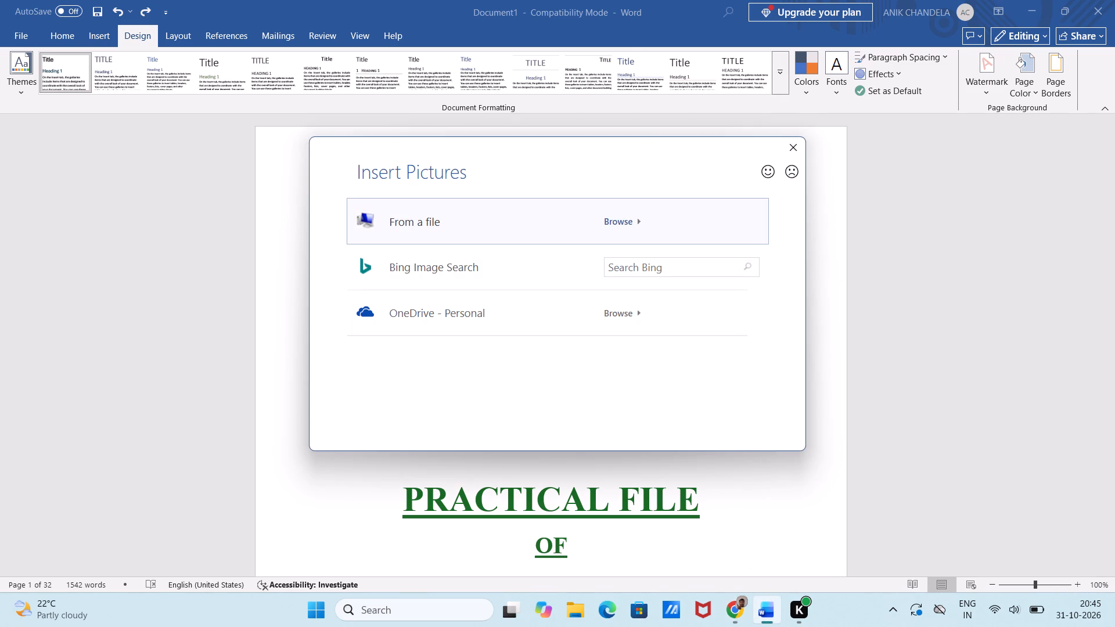
{"action": "left_click", "coordinate": [638, 219]}
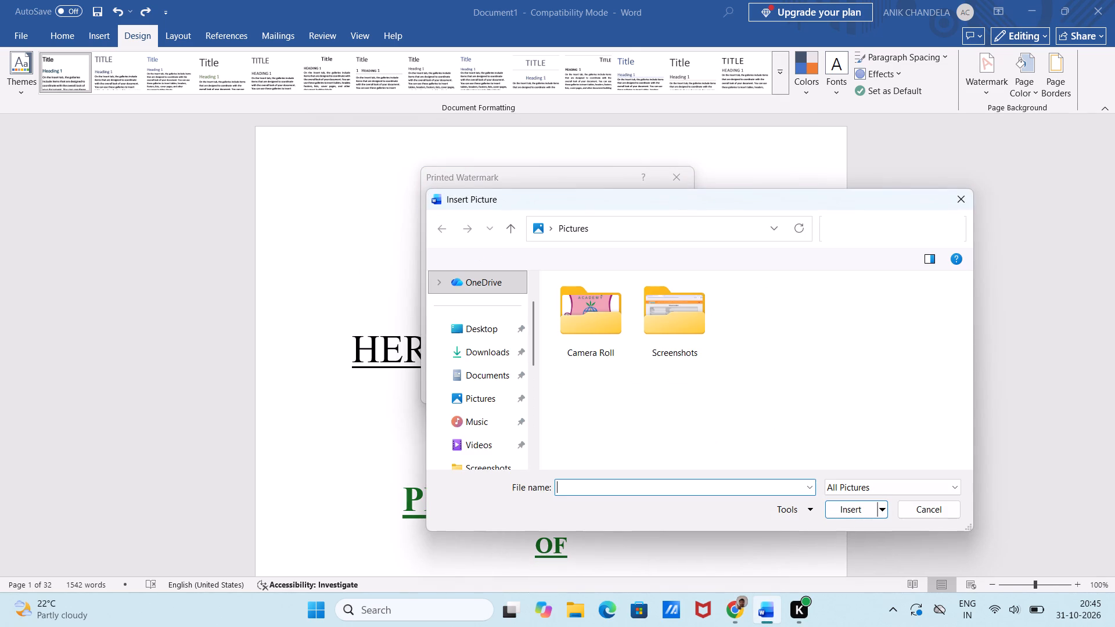
{"action": "left_click", "coordinate": [596, 310]}
{"action": "double_click", "coordinate": [596, 310]}
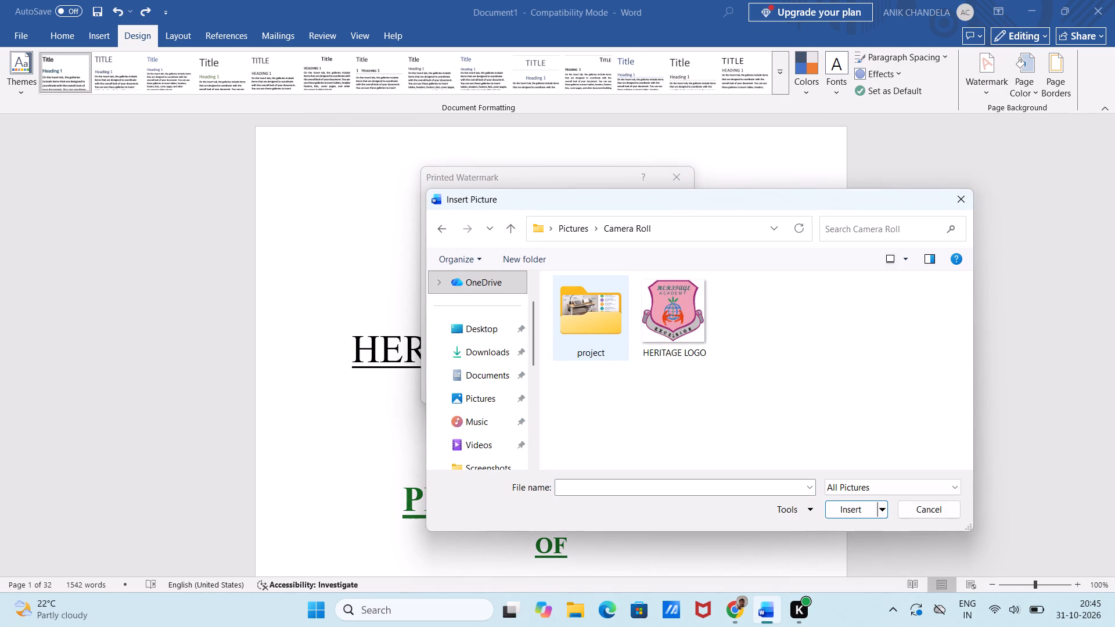
{"action": "double_click", "coordinate": [677, 312]}
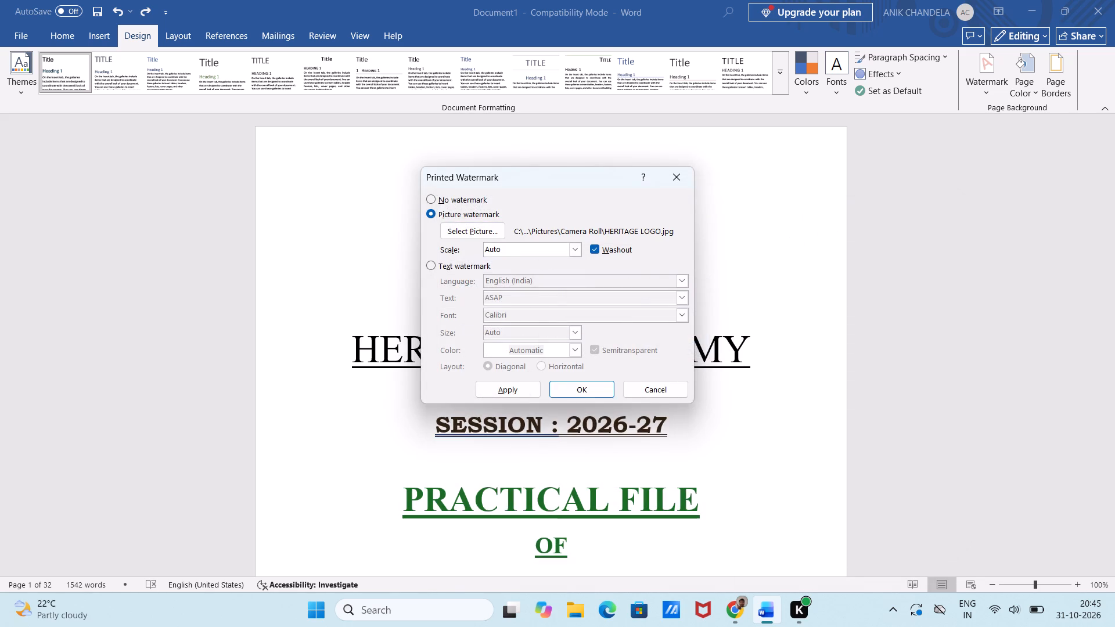
{"action": "left_click", "coordinate": [574, 248]}
{"action": "left_click", "coordinate": [574, 248]}
{"action": "left_click", "coordinate": [597, 392]}
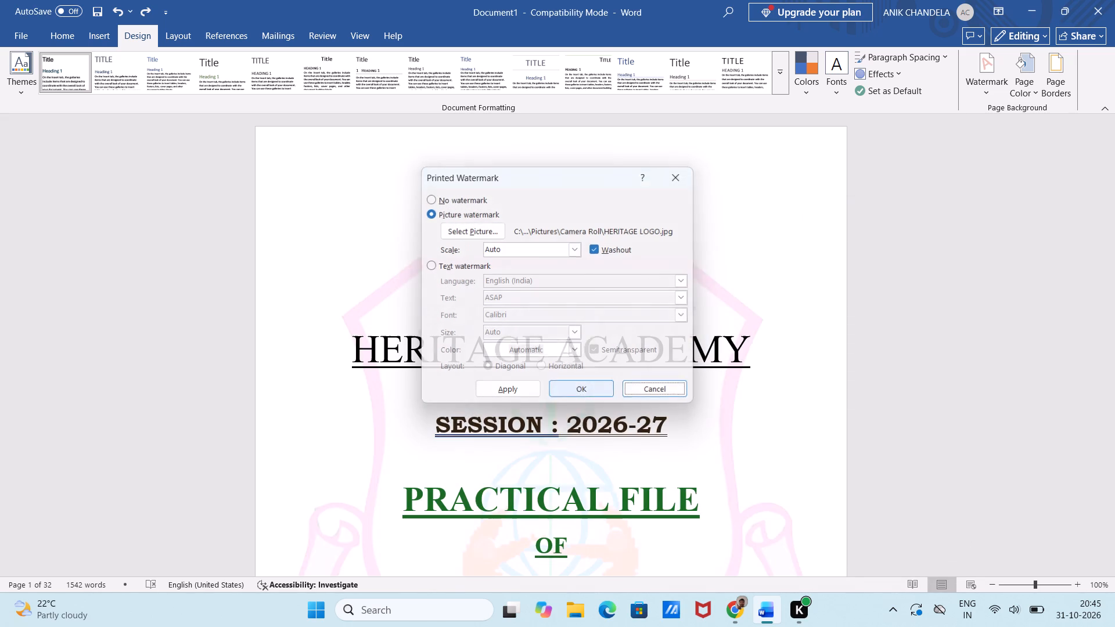
{"action": "scroll", "coordinate": [597, 392], "scroll_direction": "down", "scroll_amount": 2}
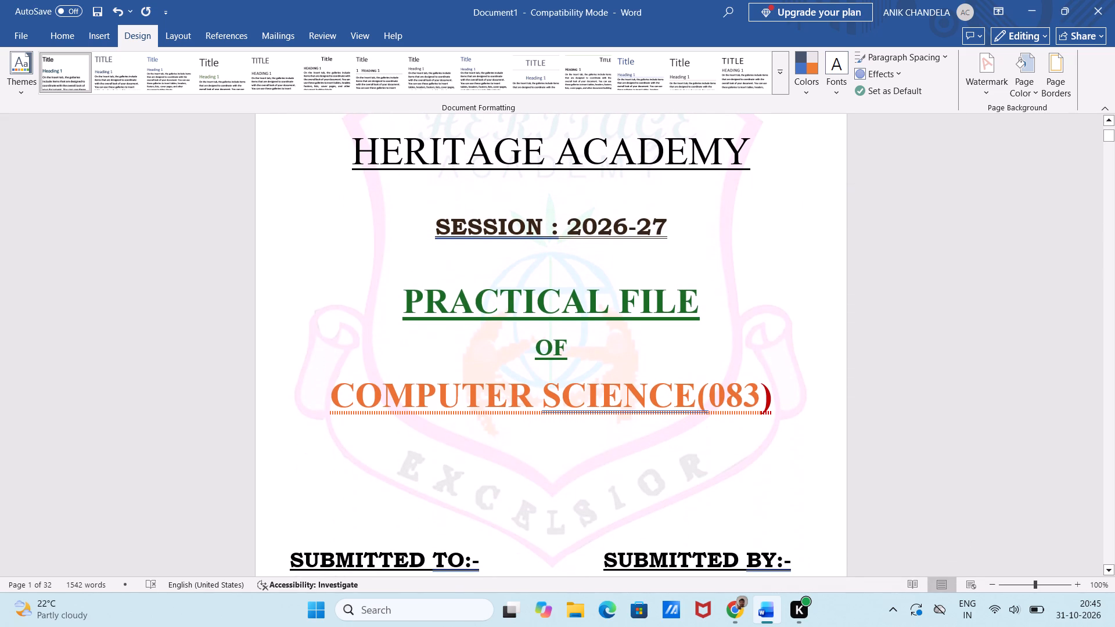
{"action": "scroll", "coordinate": [597, 392], "scroll_direction": "up", "scroll_amount": 2}
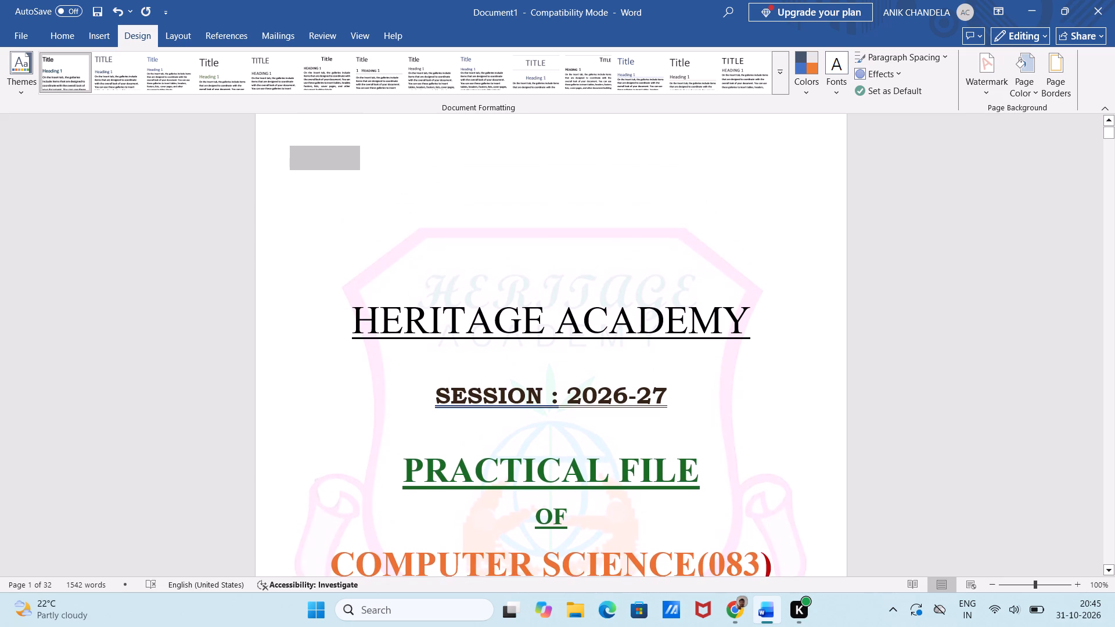
{"action": "scroll", "coordinate": [597, 392], "scroll_direction": "up", "scroll_amount": 1}
{"action": "left_click", "coordinate": [703, 207]}
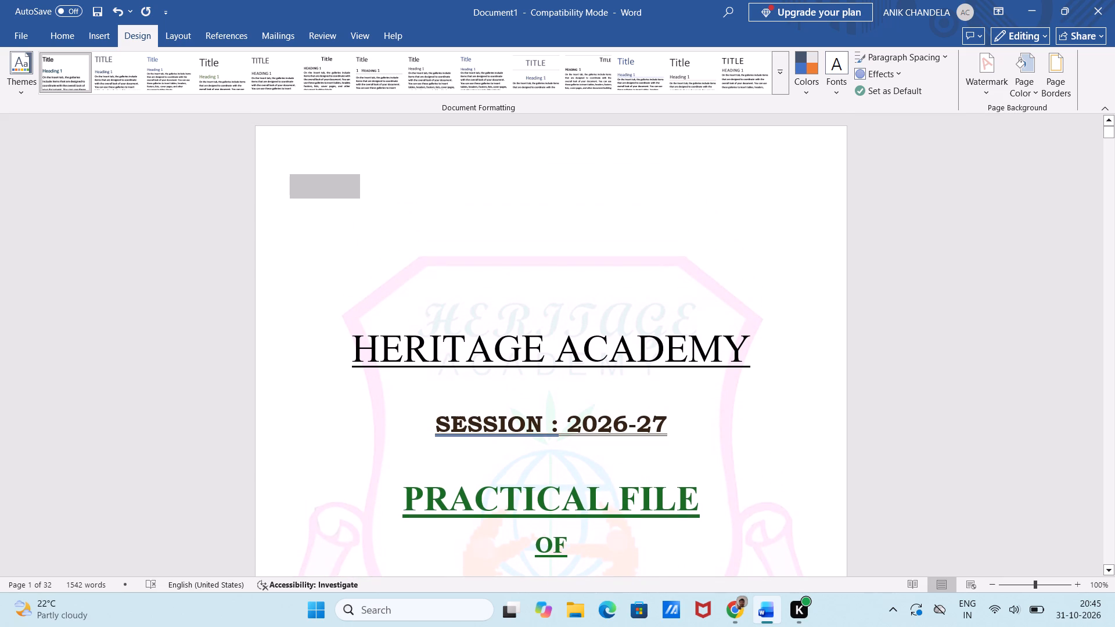
Examine the logo watermark on the cover page up close and across a zoomed-out overview of the pages.
{"action": "scroll", "coordinate": [627, 189], "scroll_direction": "down", "scroll_amount": 1}
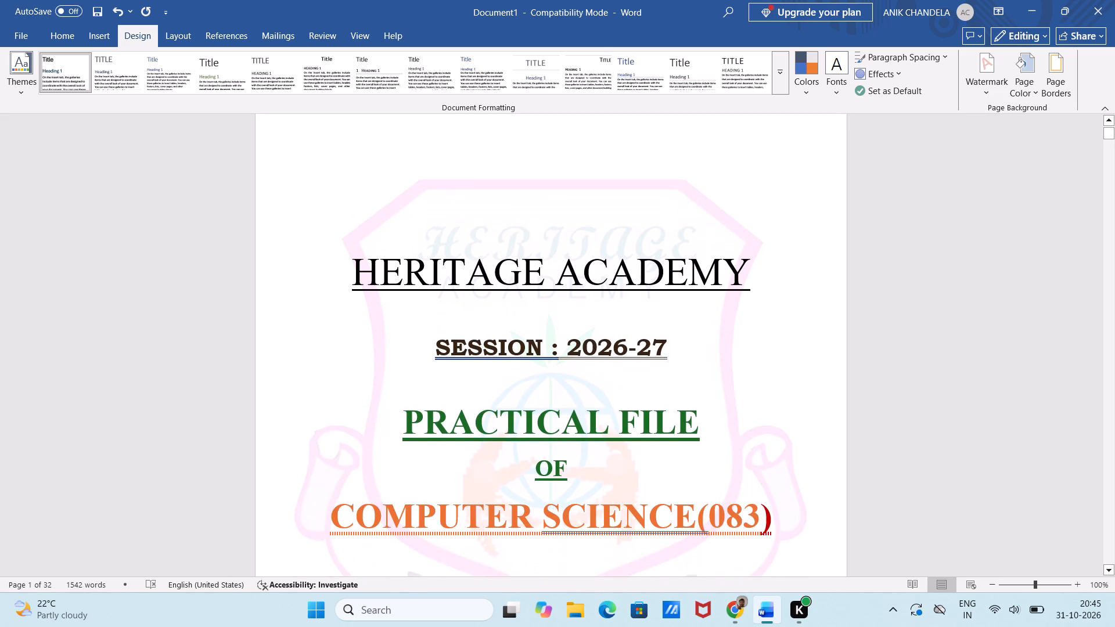
{"action": "scroll", "coordinate": [627, 189], "scroll_direction": "down", "scroll_amount": 2}
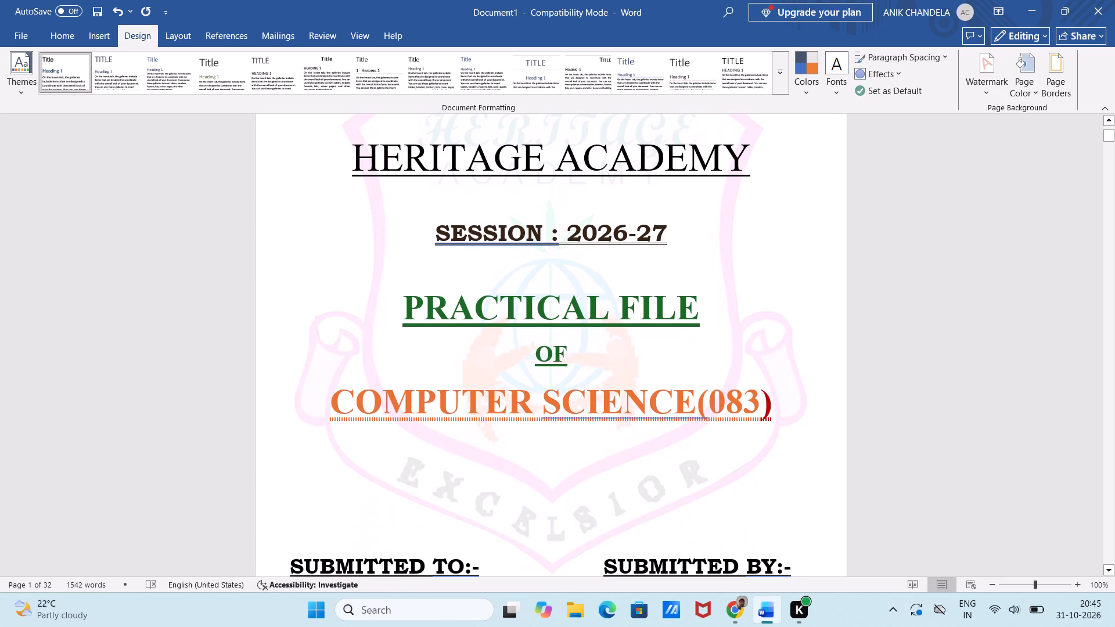
{"action": "scroll", "coordinate": [627, 189], "scroll_direction": "down", "scroll_amount": 5, "text": "ctrl"}
{"action": "scroll", "coordinate": [627, 189], "scroll_direction": "up", "scroll_amount": 2, "text": "ctrl"}
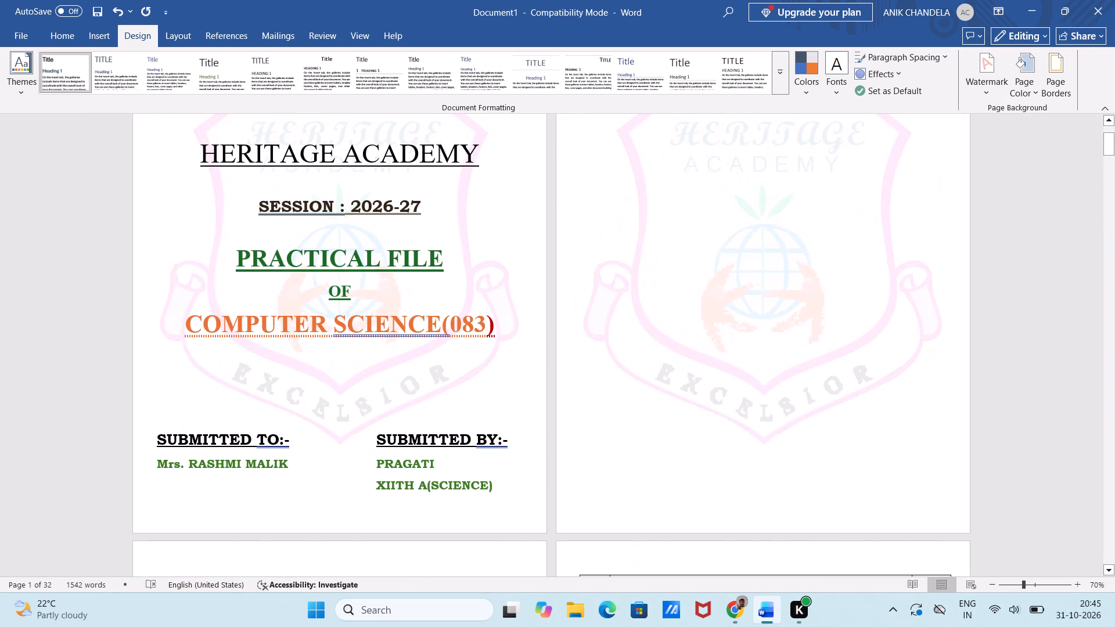
{"action": "scroll", "coordinate": [627, 189], "scroll_direction": "left", "scroll_amount": 1}
{"action": "scroll", "coordinate": [627, 189], "scroll_direction": "right", "scroll_amount": 2}
{"action": "scroll", "coordinate": [527, 234], "scroll_direction": "up", "scroll_amount": 4, "text": "ctrl"}
{"action": "scroll", "coordinate": [527, 234], "scroll_direction": "down", "scroll_amount": 2, "text": "ctrl"}
{"action": "scroll", "coordinate": [527, 234], "scroll_direction": "up", "scroll_amount": 3, "text": "ctrl"}
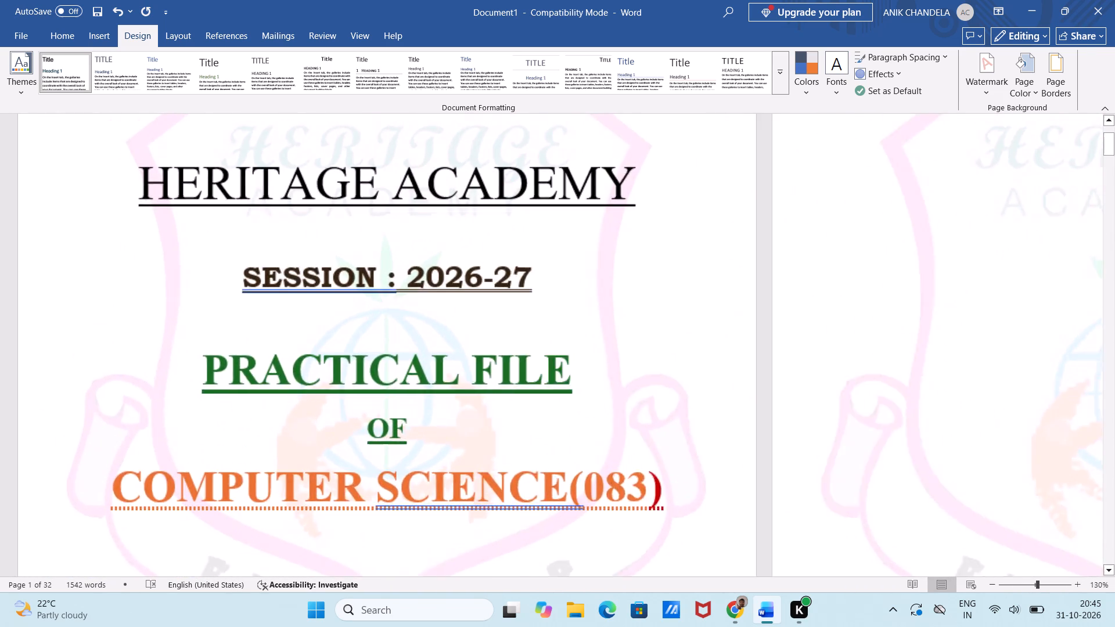
{"action": "scroll", "coordinate": [527, 234], "scroll_direction": "up", "scroll_amount": 3, "text": "ctrl"}
{"action": "scroll", "coordinate": [527, 234], "scroll_direction": "down", "scroll_amount": 12, "text": "ctrl"}
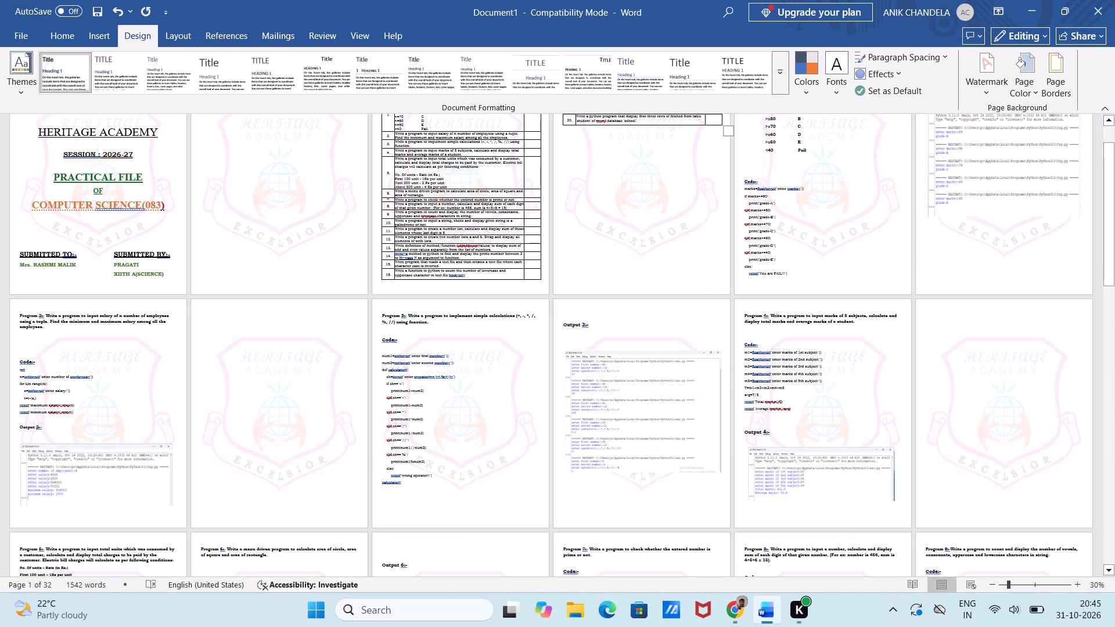
{"action": "scroll", "coordinate": [527, 234], "scroll_direction": "up", "scroll_amount": 1, "text": "ctrl"}
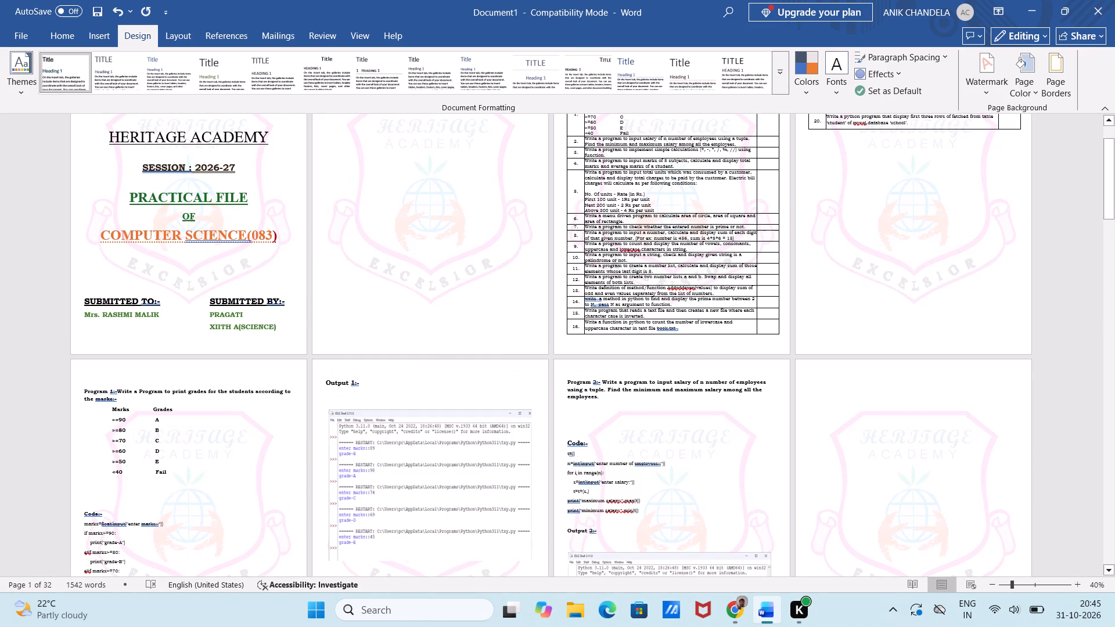
{"action": "scroll", "coordinate": [527, 234], "scroll_direction": "up", "scroll_amount": 3, "text": "ctrl"}
{"action": "scroll", "coordinate": [527, 234], "scroll_direction": "right", "scroll_amount": 1}
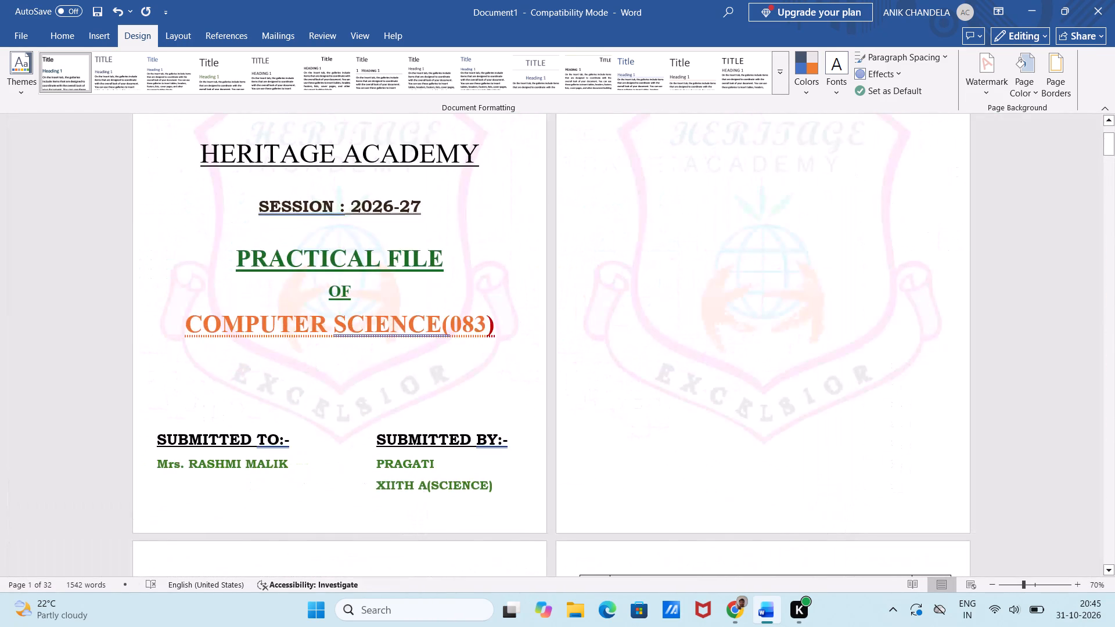
{"action": "scroll", "coordinate": [527, 234], "scroll_direction": "right", "scroll_amount": 1}
{"action": "scroll", "coordinate": [527, 234], "scroll_direction": "up", "scroll_amount": 2, "text": "ctrl"}
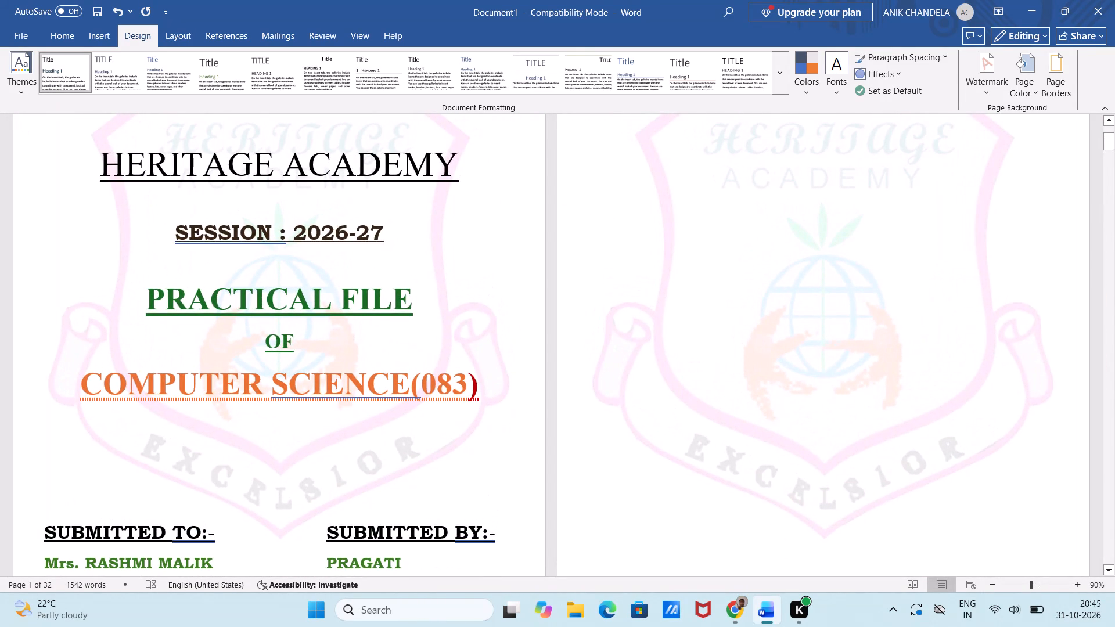
{"action": "scroll", "coordinate": [427, 257], "scroll_direction": "right", "scroll_amount": 3}
{"action": "right_click", "coordinate": [427, 257]}
{"action": "scroll", "coordinate": [427, 257], "scroll_direction": "right", "scroll_amount": 1}
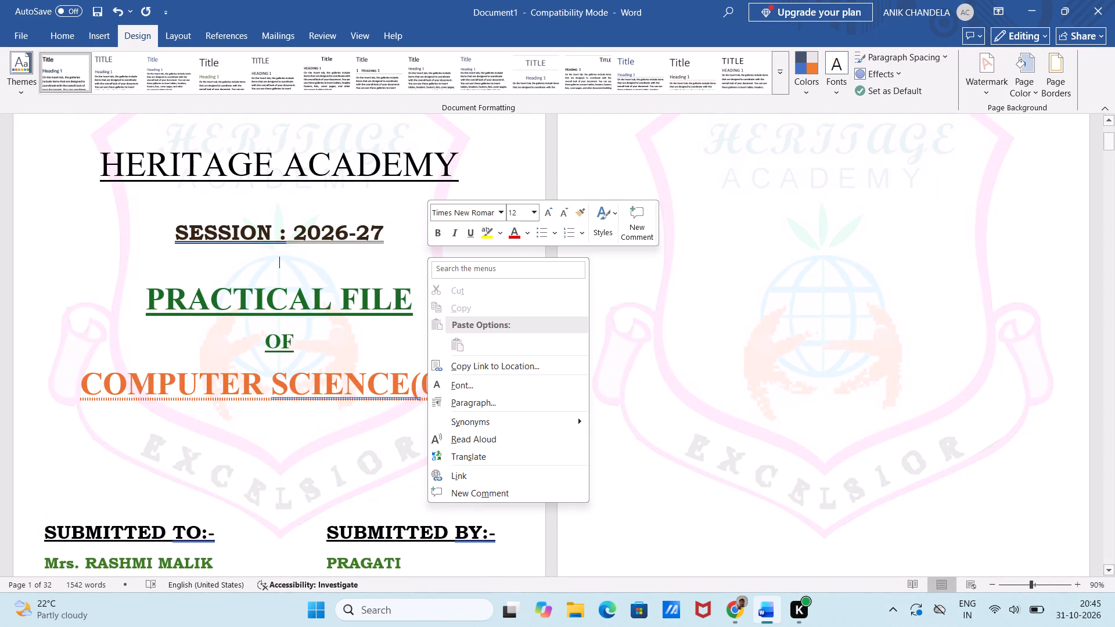
{"action": "scroll", "coordinate": [427, 257], "scroll_direction": "right", "scroll_amount": 1}
{"action": "left_click", "coordinate": [290, 261]}
{"action": "scroll", "coordinate": [290, 261], "scroll_direction": "up", "scroll_amount": 5, "text": "ctrl"}
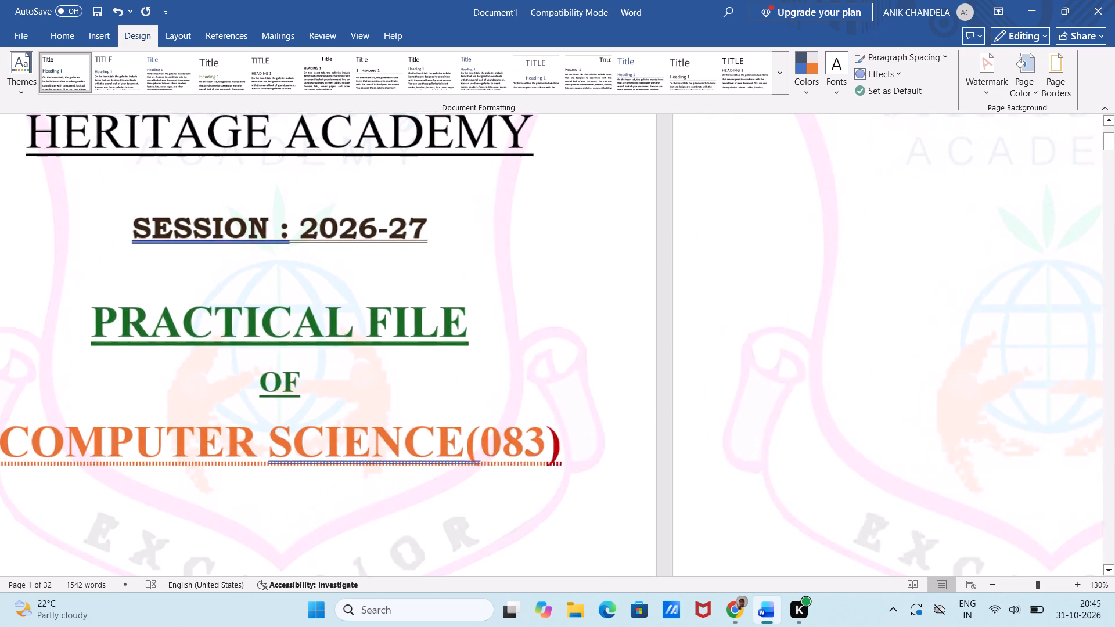
{"action": "scroll", "coordinate": [290, 261], "scroll_direction": "right", "scroll_amount": 2}
{"action": "scroll", "coordinate": [290, 261], "scroll_direction": "down", "scroll_amount": 1, "text": "ctrl"}
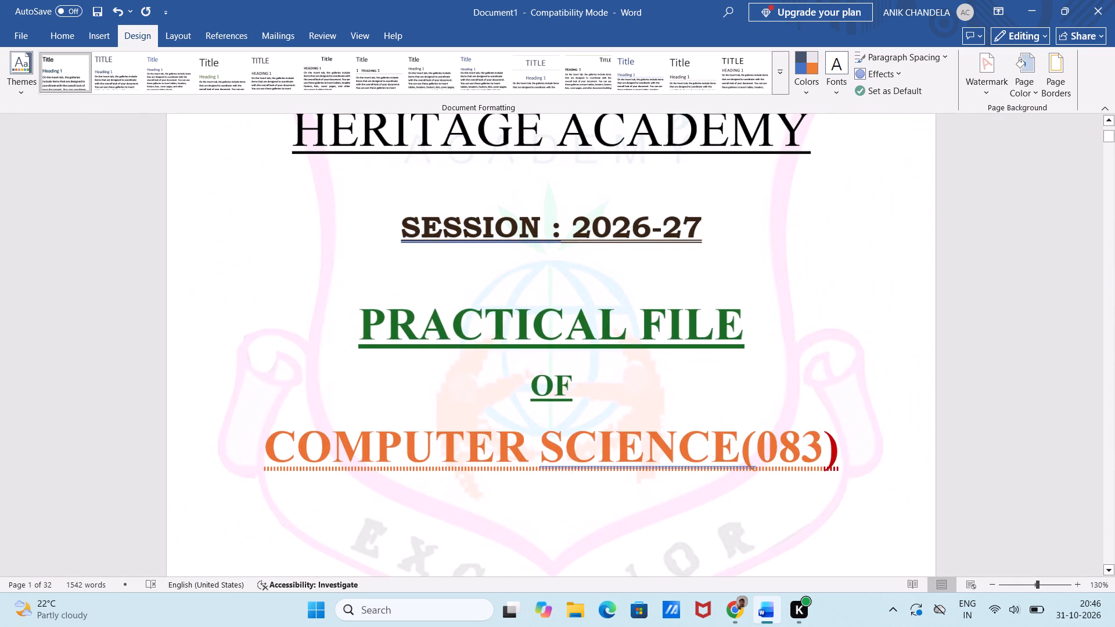
{"action": "scroll", "coordinate": [290, 261], "scroll_direction": "down", "scroll_amount": 2, "text": "ctrl"}
{"action": "scroll", "coordinate": [290, 261], "scroll_direction": "up", "scroll_amount": 1}
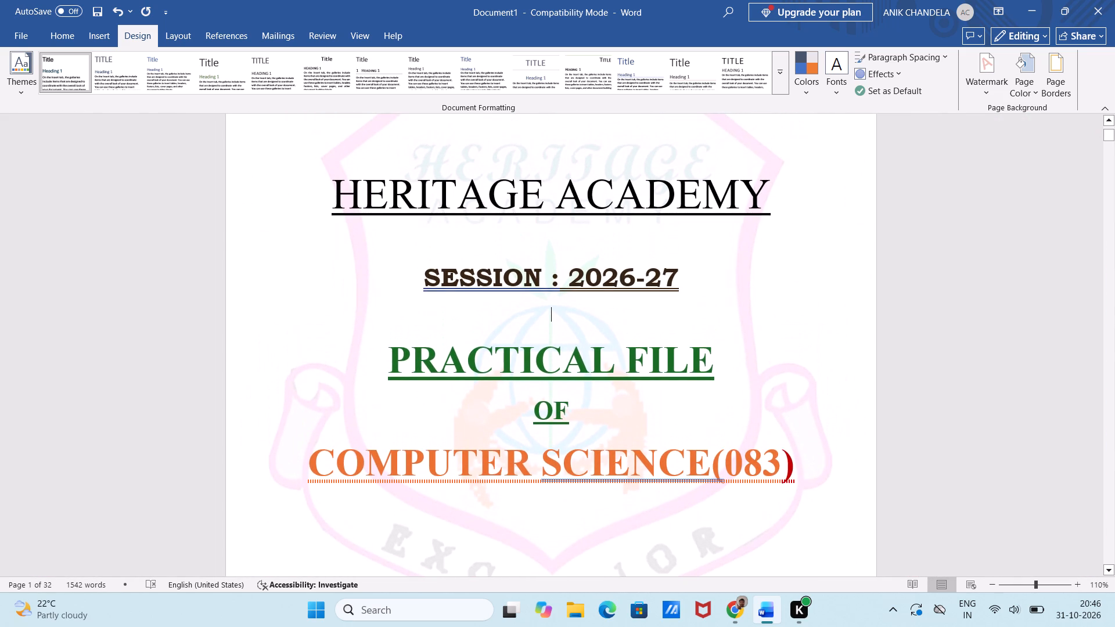
Review how the watermark sits behind the logo page, the index table, and the code and outputs of Programs 1 to 3.
{"action": "scroll", "coordinate": [290, 261], "scroll_direction": "down", "scroll_amount": 6}
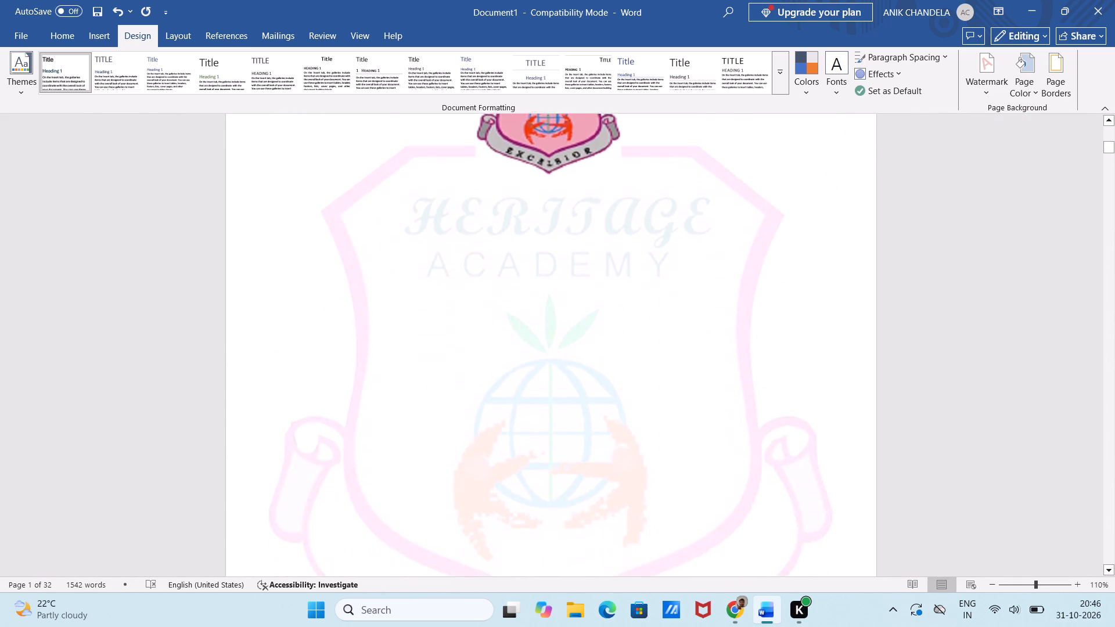
{"action": "scroll", "coordinate": [290, 261], "scroll_direction": "down", "scroll_amount": 8}
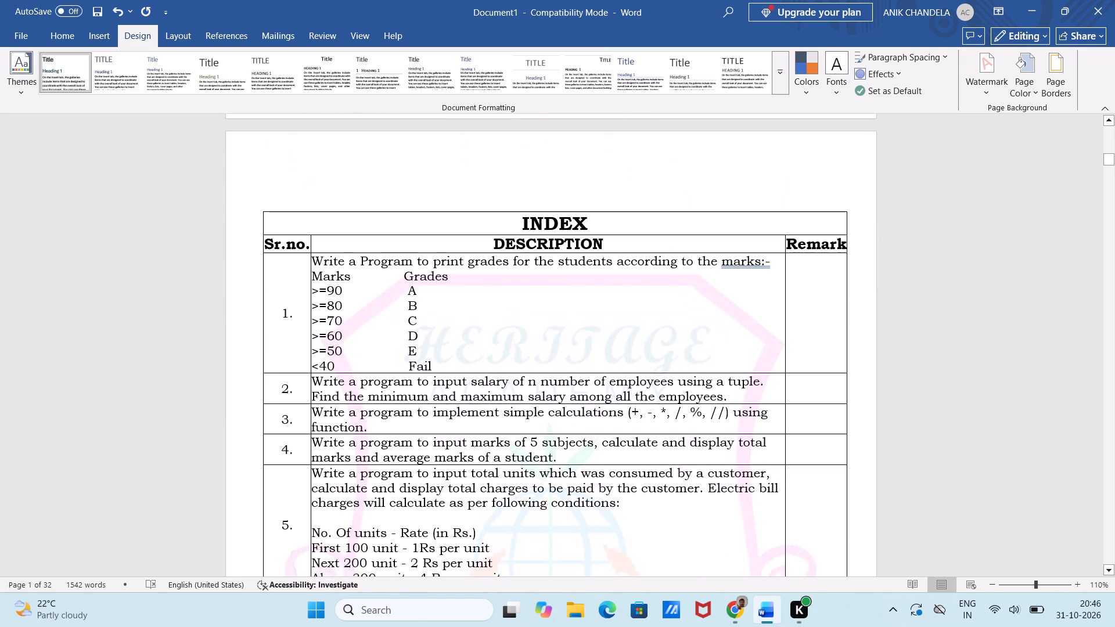
{"action": "scroll", "coordinate": [290, 261], "scroll_direction": "up", "scroll_amount": 1}
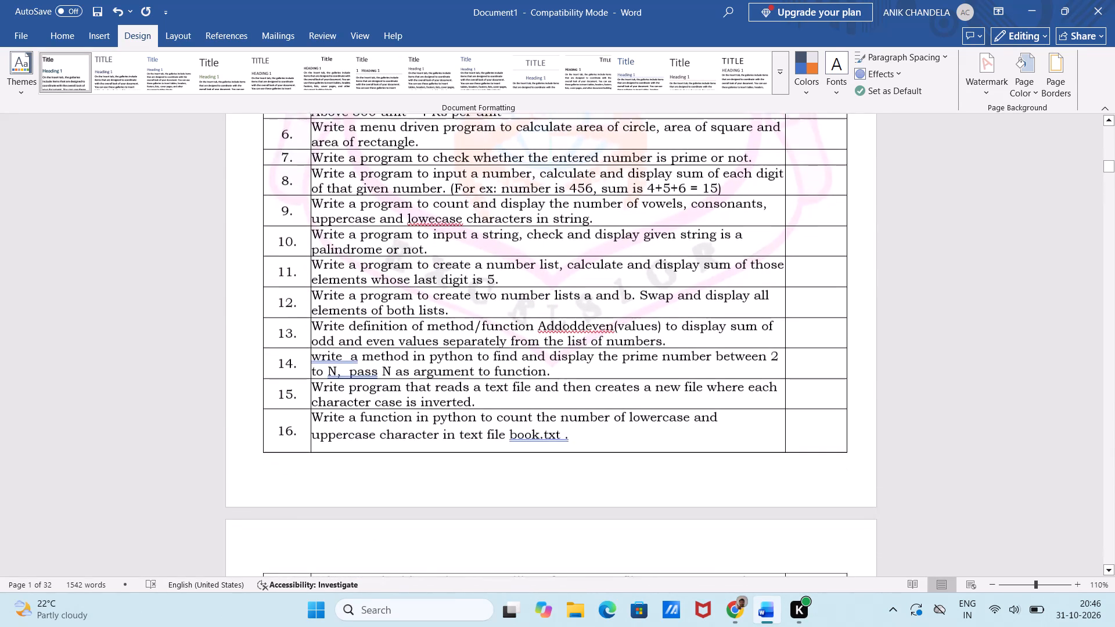
{"action": "scroll", "coordinate": [290, 261], "scroll_direction": "up", "scroll_amount": 1}
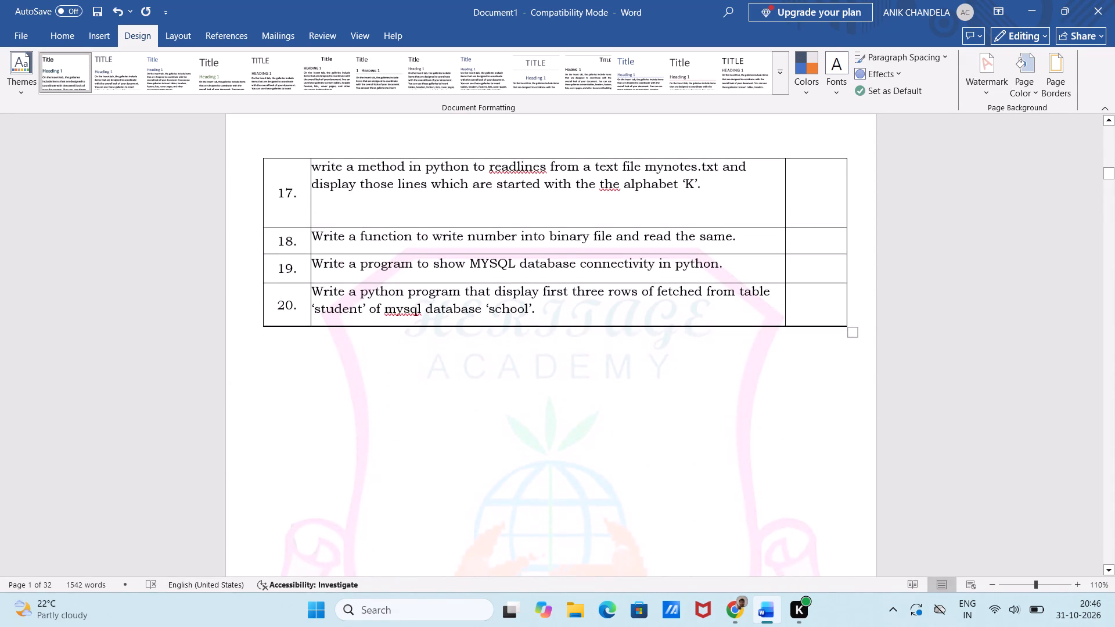
{"action": "scroll", "coordinate": [290, 261], "scroll_direction": "up", "scroll_amount": 1}
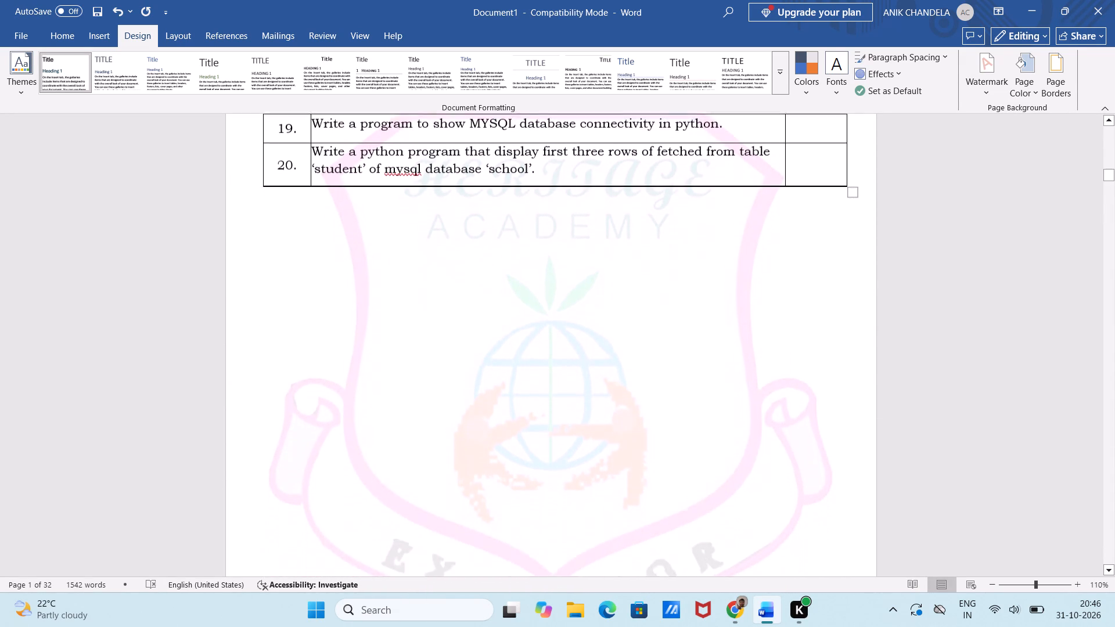
{"action": "scroll", "coordinate": [290, 261], "scroll_direction": "up", "scroll_amount": 1}
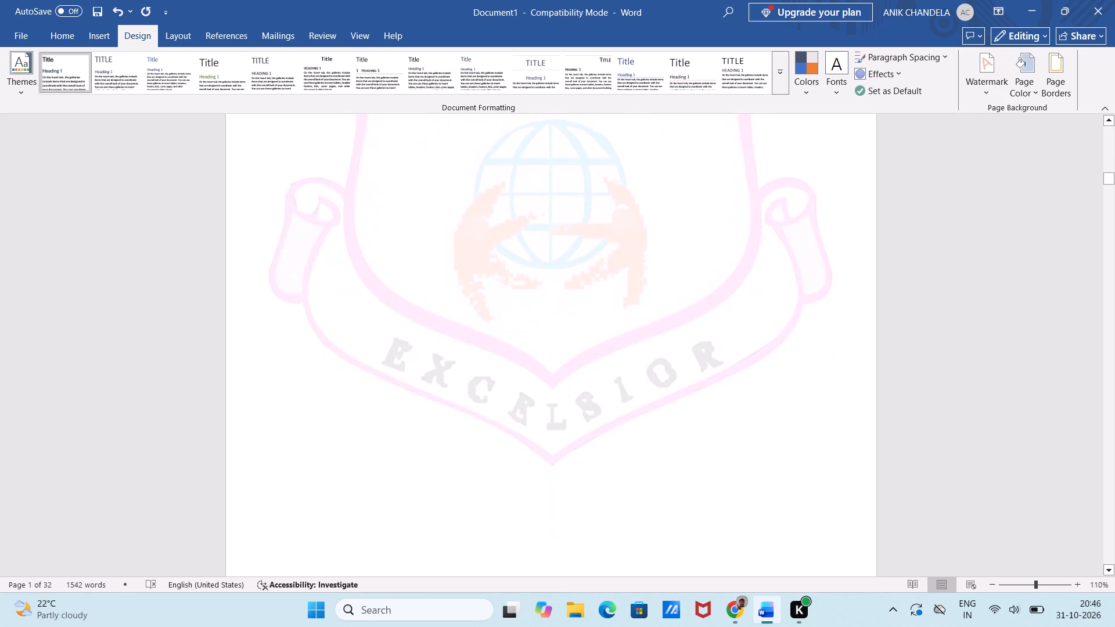
{"action": "scroll", "coordinate": [290, 261], "scroll_direction": "up", "scroll_amount": 1}
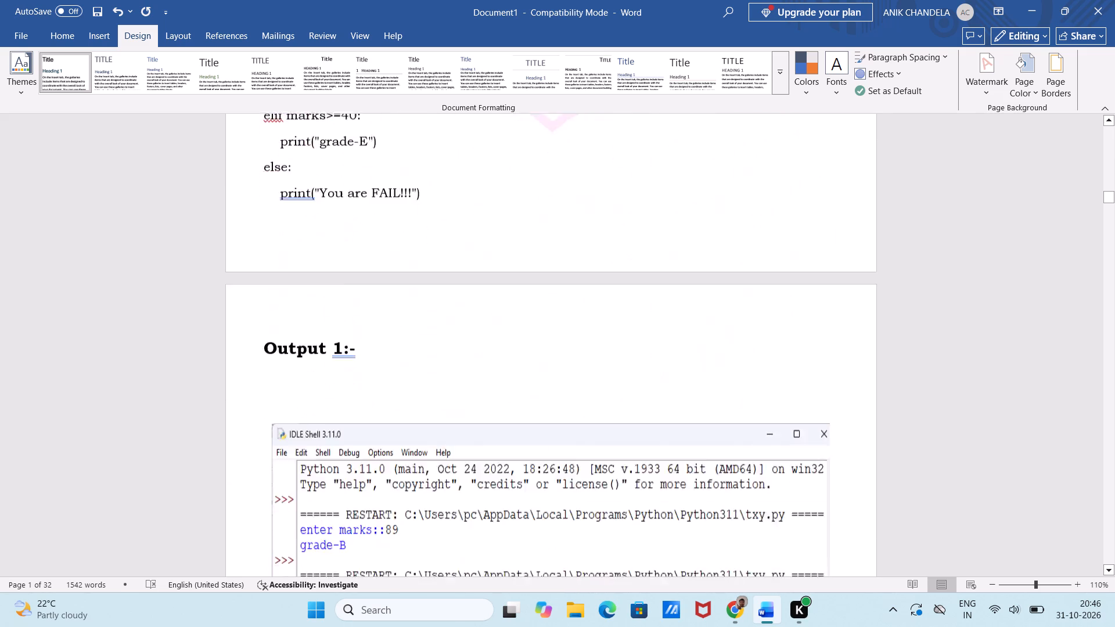
{"action": "scroll", "coordinate": [290, 261], "scroll_direction": "up", "scroll_amount": 1}
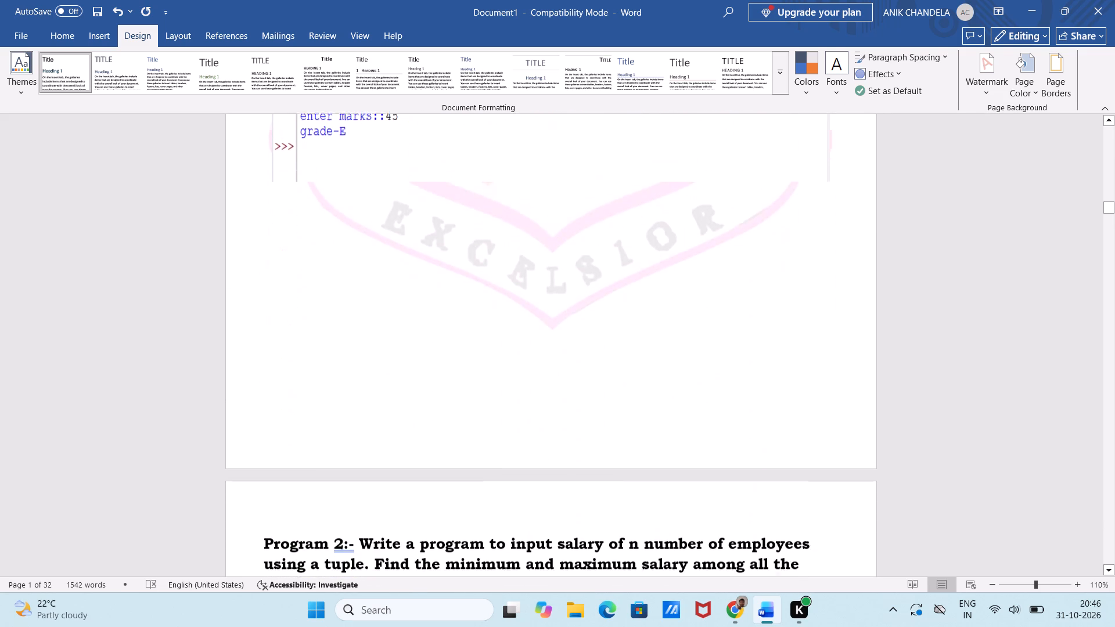
{"action": "scroll", "coordinate": [290, 261], "scroll_direction": "up", "scroll_amount": 1}
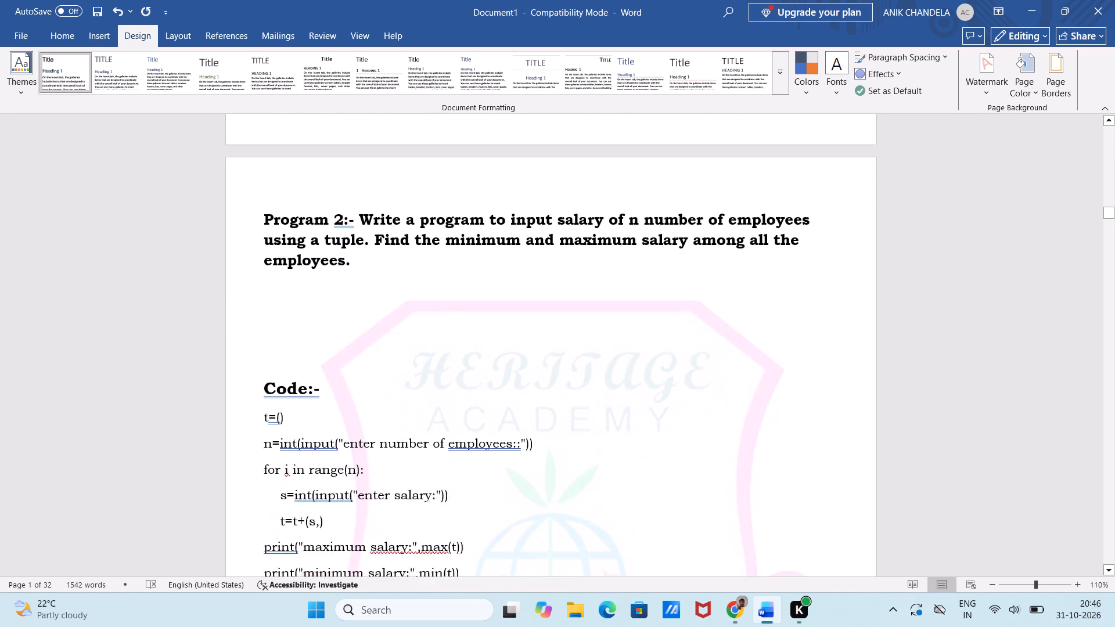
{"action": "scroll", "coordinate": [290, 261], "scroll_direction": "up", "scroll_amount": 1}
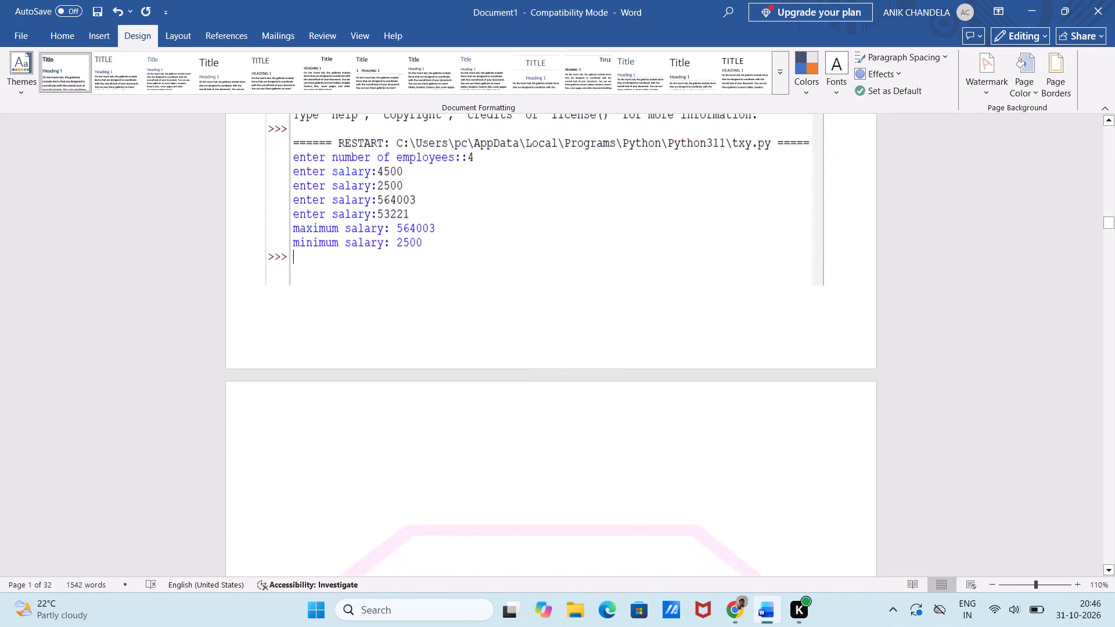
{"action": "scroll", "coordinate": [290, 261], "scroll_direction": "up", "scroll_amount": 4}
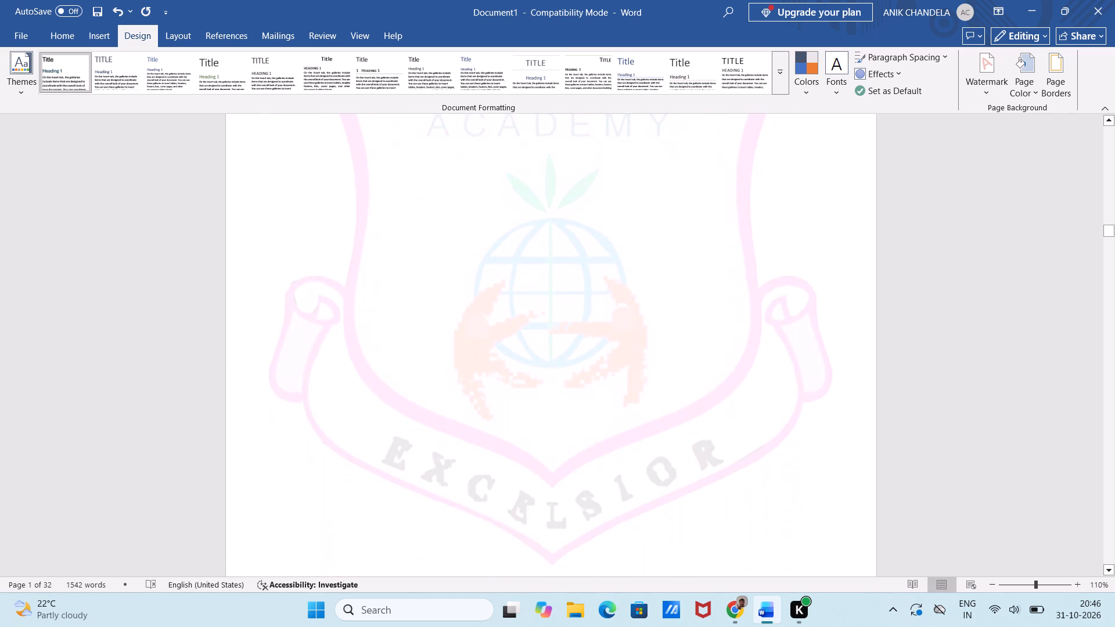
{"action": "scroll", "coordinate": [290, 261], "scroll_direction": "up", "scroll_amount": 2}
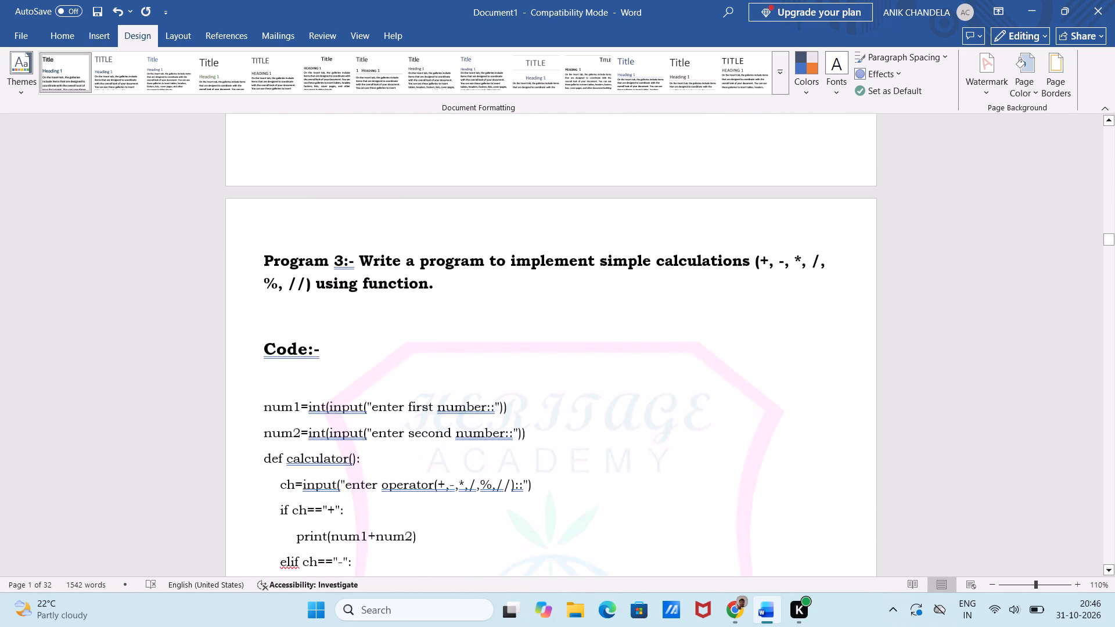
{"action": "scroll", "coordinate": [290, 261], "scroll_direction": "up", "scroll_amount": 3}
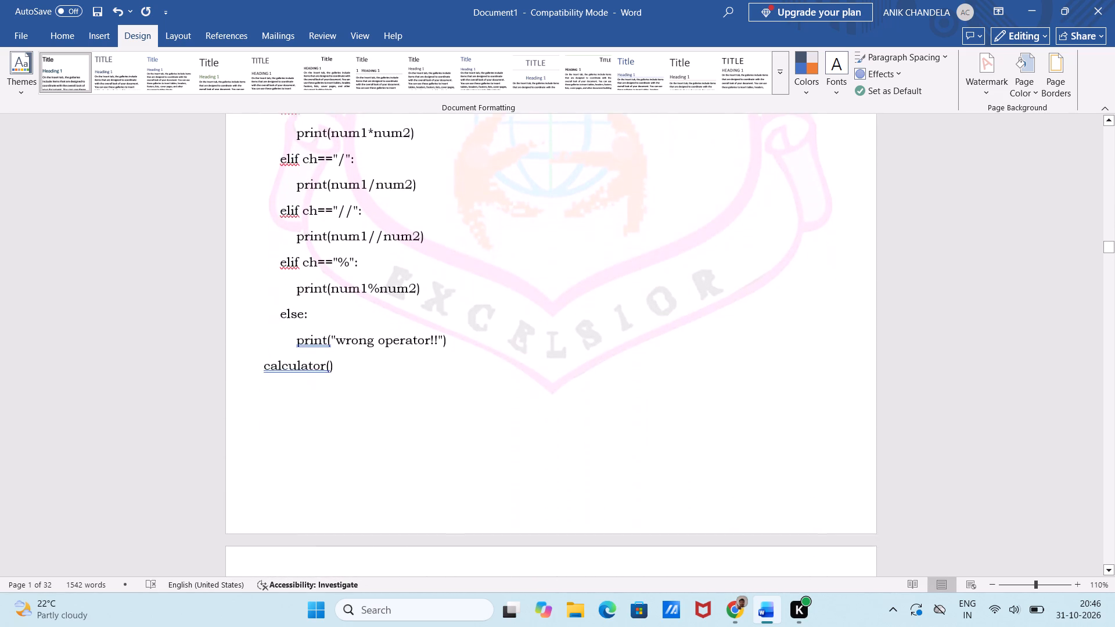
{"action": "scroll", "coordinate": [290, 261], "scroll_direction": "up", "scroll_amount": 2}
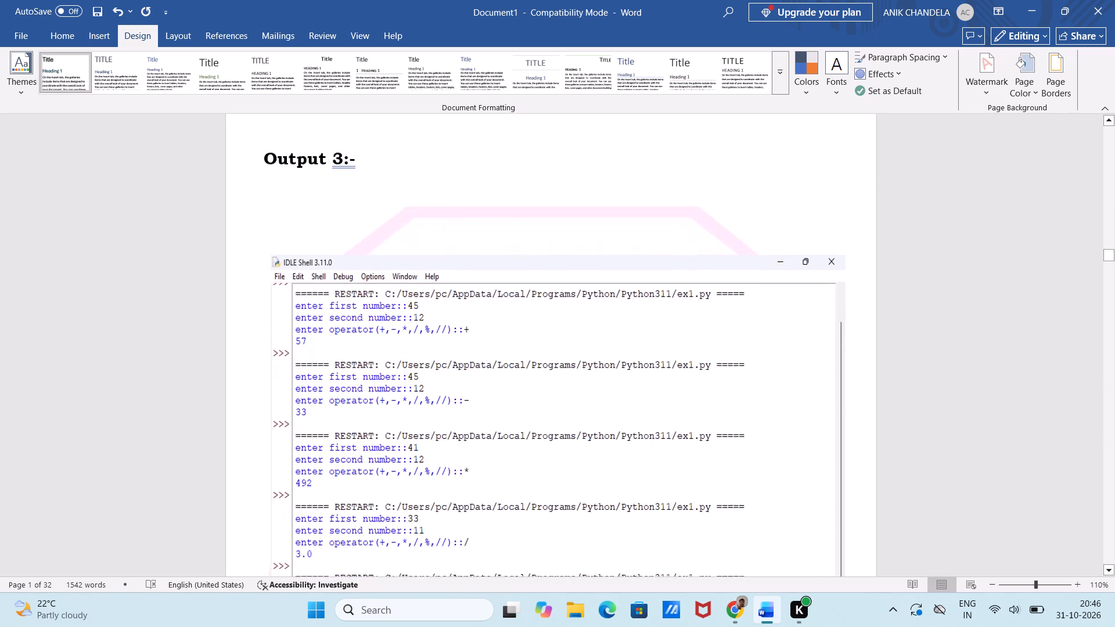
{"action": "scroll", "coordinate": [290, 261], "scroll_direction": "up", "scroll_amount": 5}
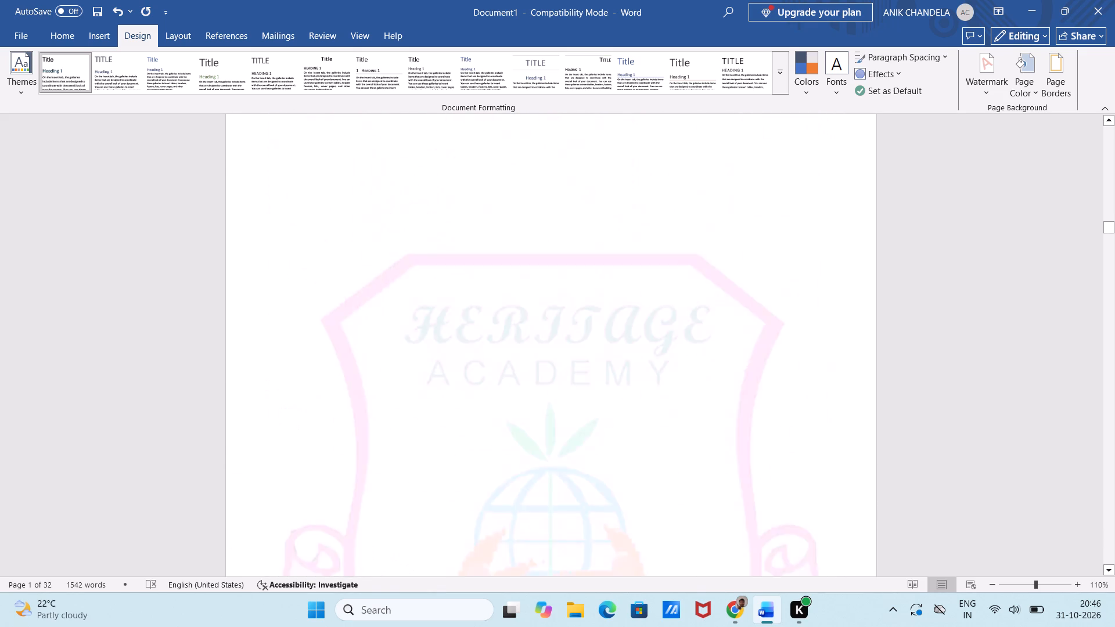
{"action": "scroll", "coordinate": [287, 269], "scroll_direction": "up", "scroll_amount": 20}
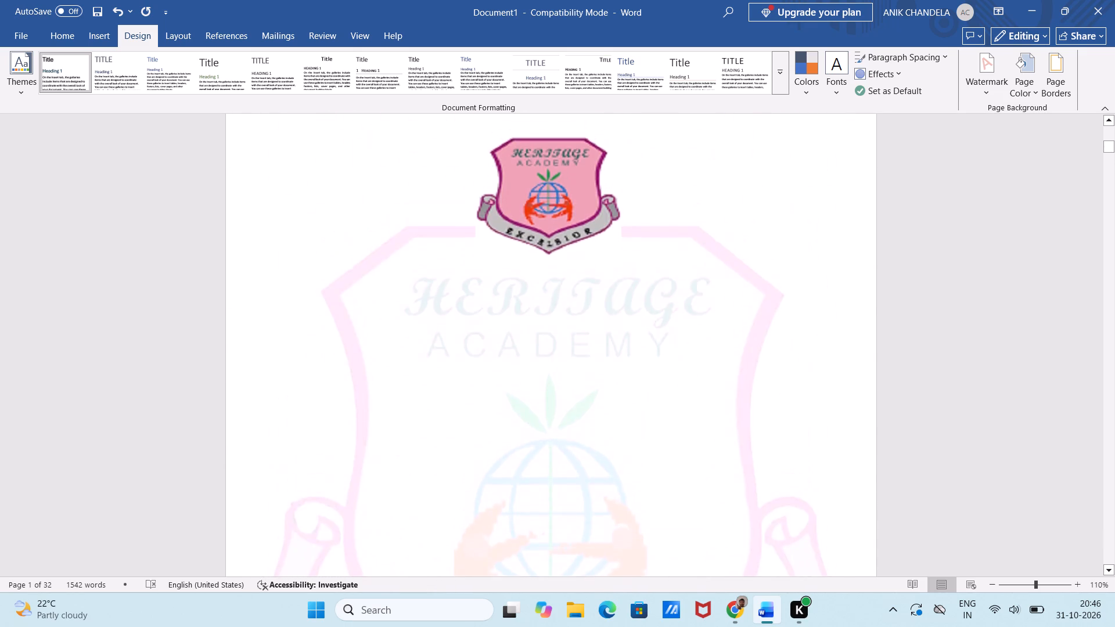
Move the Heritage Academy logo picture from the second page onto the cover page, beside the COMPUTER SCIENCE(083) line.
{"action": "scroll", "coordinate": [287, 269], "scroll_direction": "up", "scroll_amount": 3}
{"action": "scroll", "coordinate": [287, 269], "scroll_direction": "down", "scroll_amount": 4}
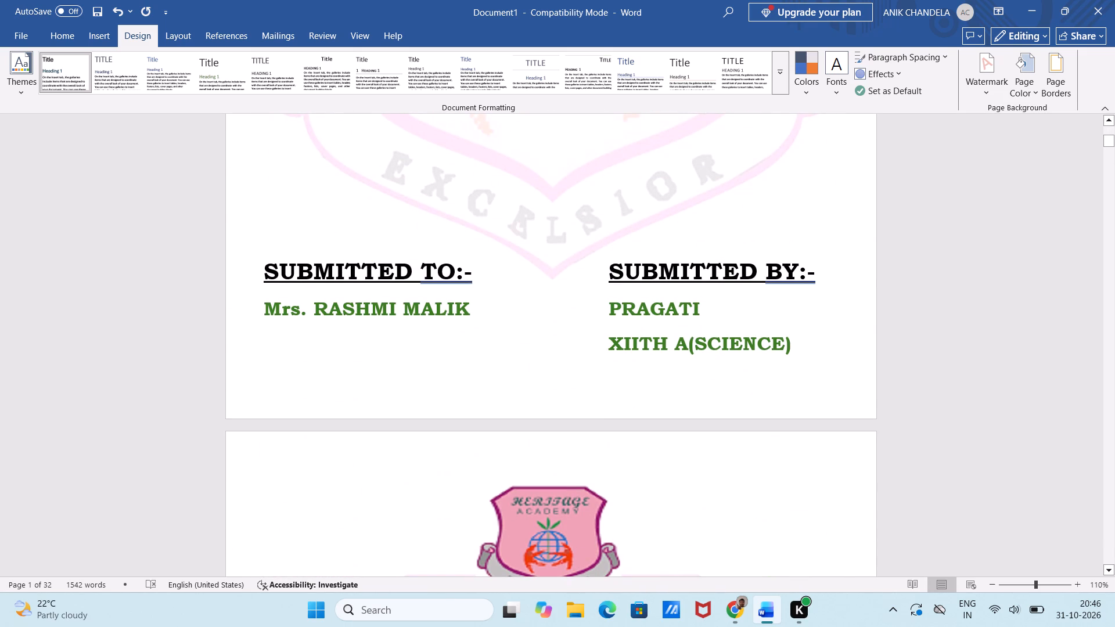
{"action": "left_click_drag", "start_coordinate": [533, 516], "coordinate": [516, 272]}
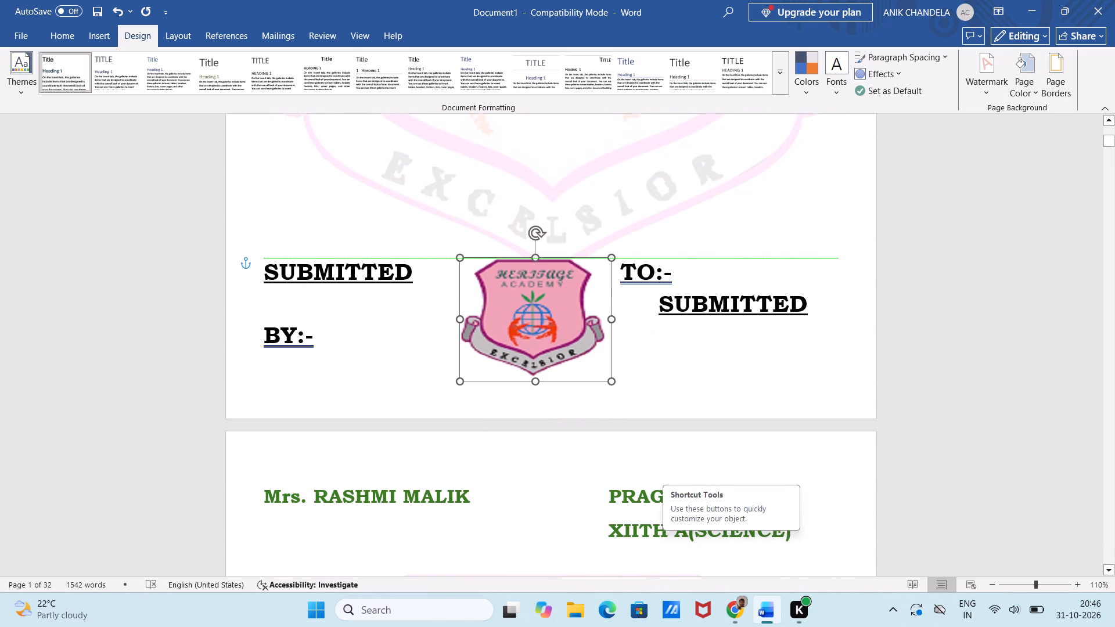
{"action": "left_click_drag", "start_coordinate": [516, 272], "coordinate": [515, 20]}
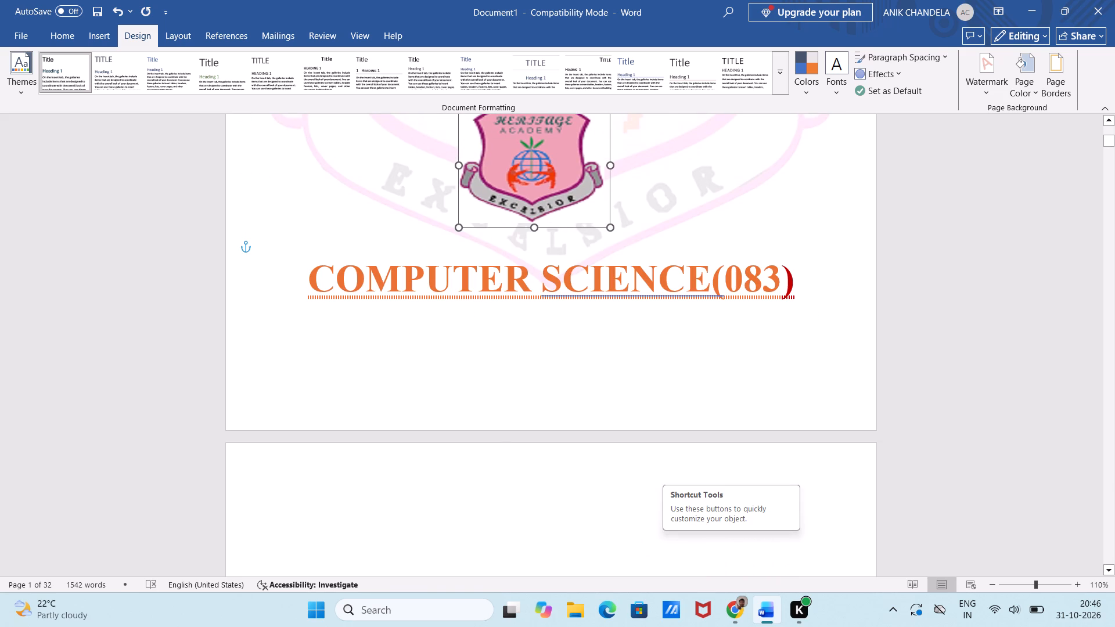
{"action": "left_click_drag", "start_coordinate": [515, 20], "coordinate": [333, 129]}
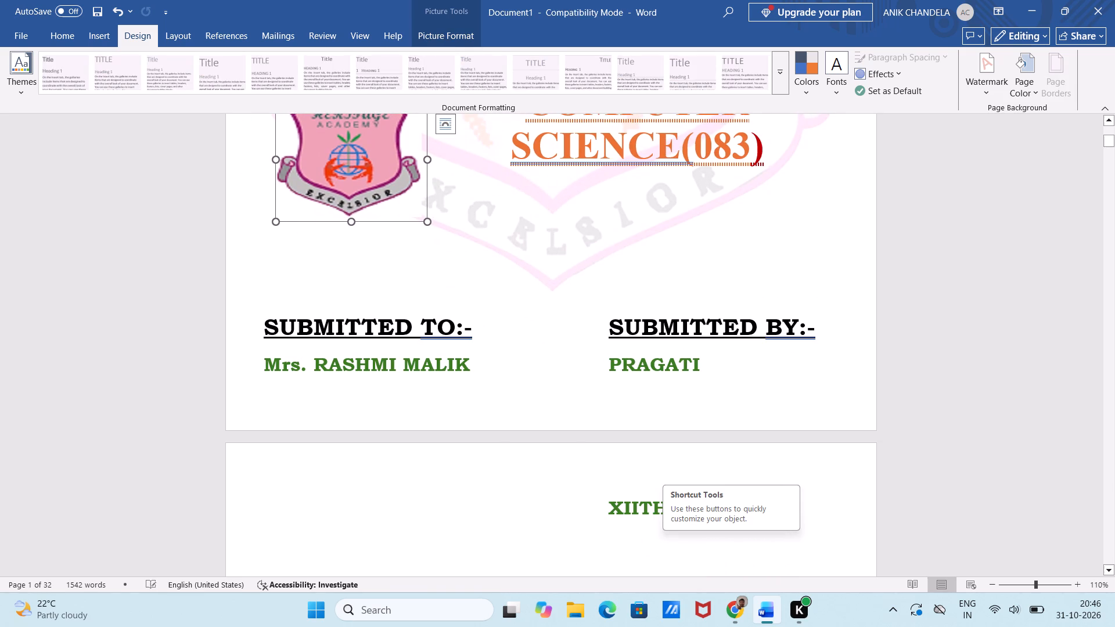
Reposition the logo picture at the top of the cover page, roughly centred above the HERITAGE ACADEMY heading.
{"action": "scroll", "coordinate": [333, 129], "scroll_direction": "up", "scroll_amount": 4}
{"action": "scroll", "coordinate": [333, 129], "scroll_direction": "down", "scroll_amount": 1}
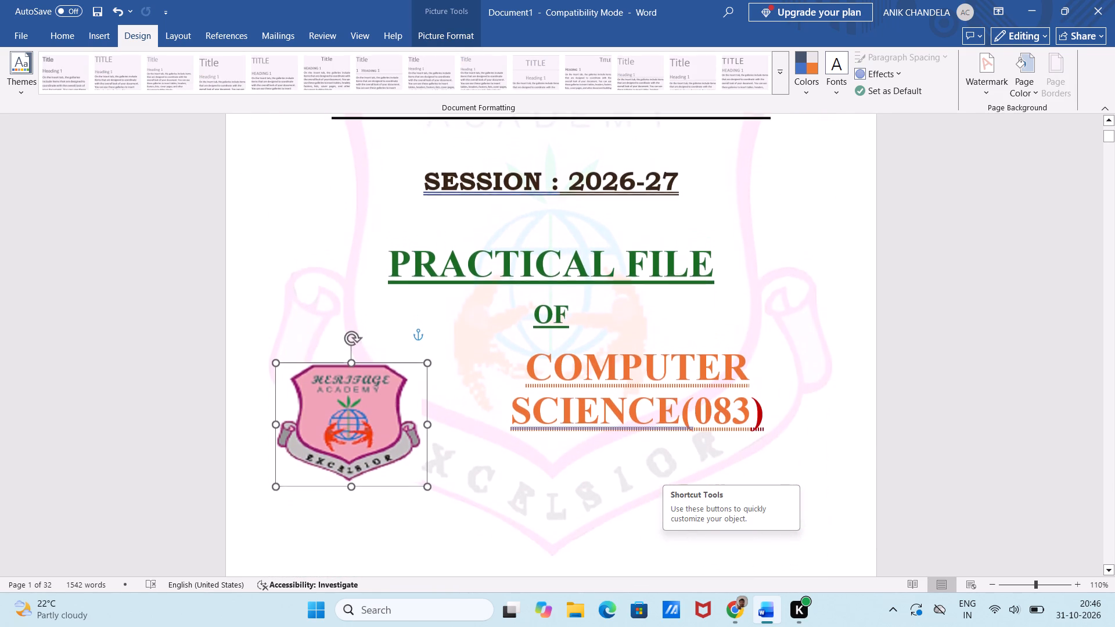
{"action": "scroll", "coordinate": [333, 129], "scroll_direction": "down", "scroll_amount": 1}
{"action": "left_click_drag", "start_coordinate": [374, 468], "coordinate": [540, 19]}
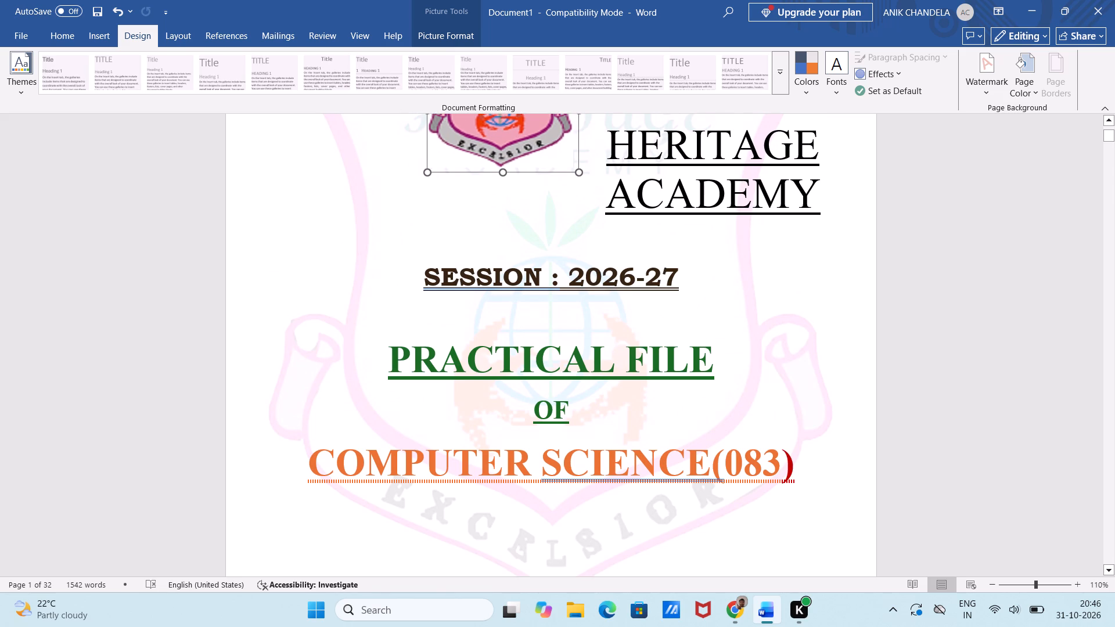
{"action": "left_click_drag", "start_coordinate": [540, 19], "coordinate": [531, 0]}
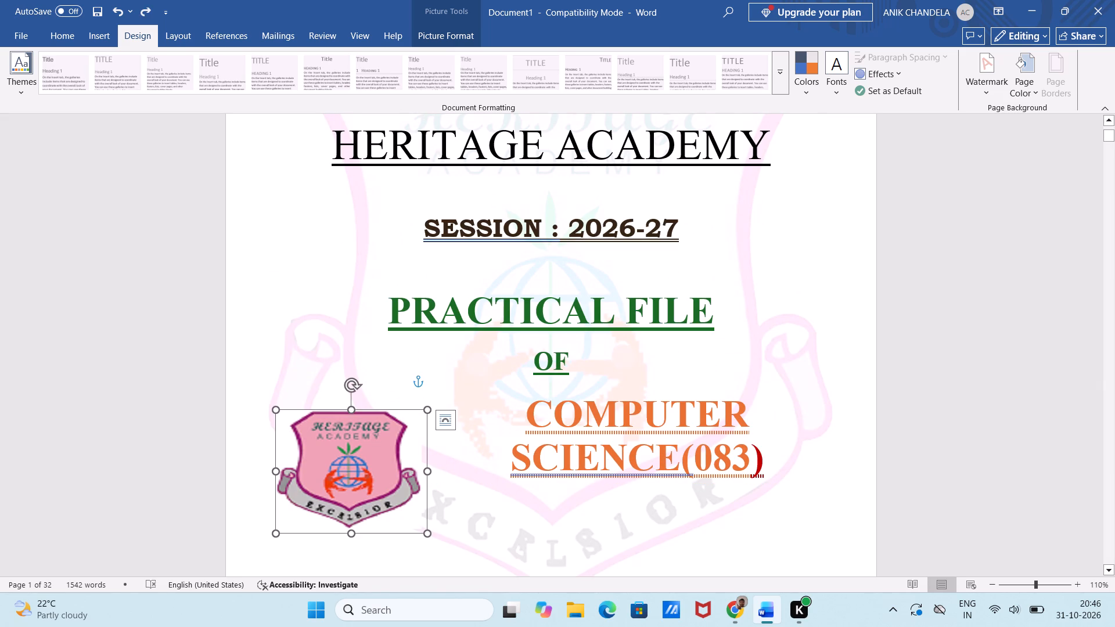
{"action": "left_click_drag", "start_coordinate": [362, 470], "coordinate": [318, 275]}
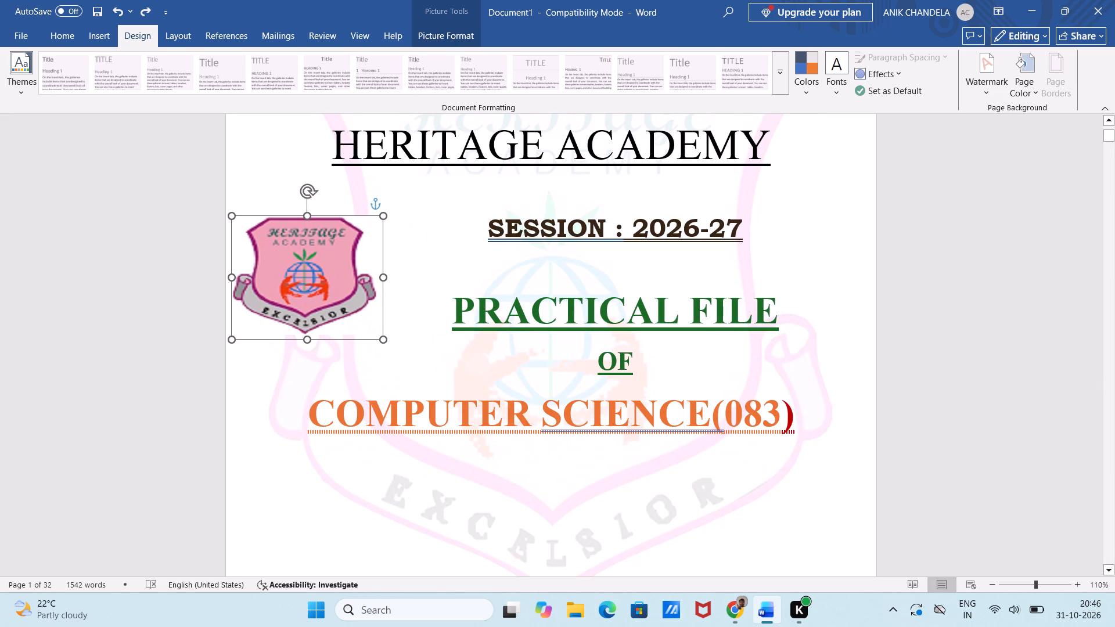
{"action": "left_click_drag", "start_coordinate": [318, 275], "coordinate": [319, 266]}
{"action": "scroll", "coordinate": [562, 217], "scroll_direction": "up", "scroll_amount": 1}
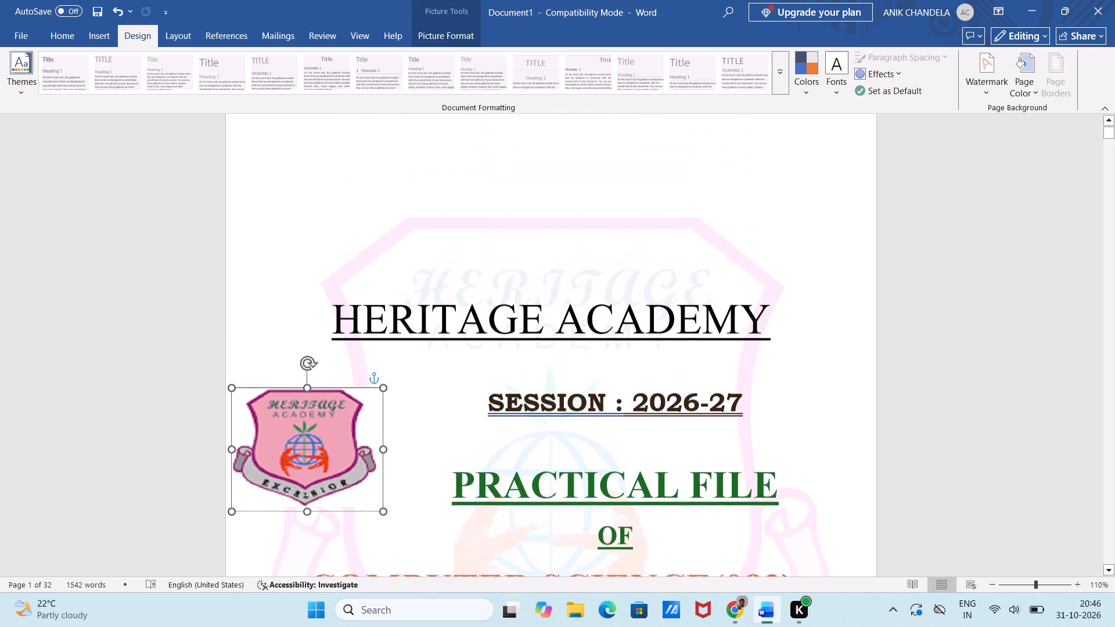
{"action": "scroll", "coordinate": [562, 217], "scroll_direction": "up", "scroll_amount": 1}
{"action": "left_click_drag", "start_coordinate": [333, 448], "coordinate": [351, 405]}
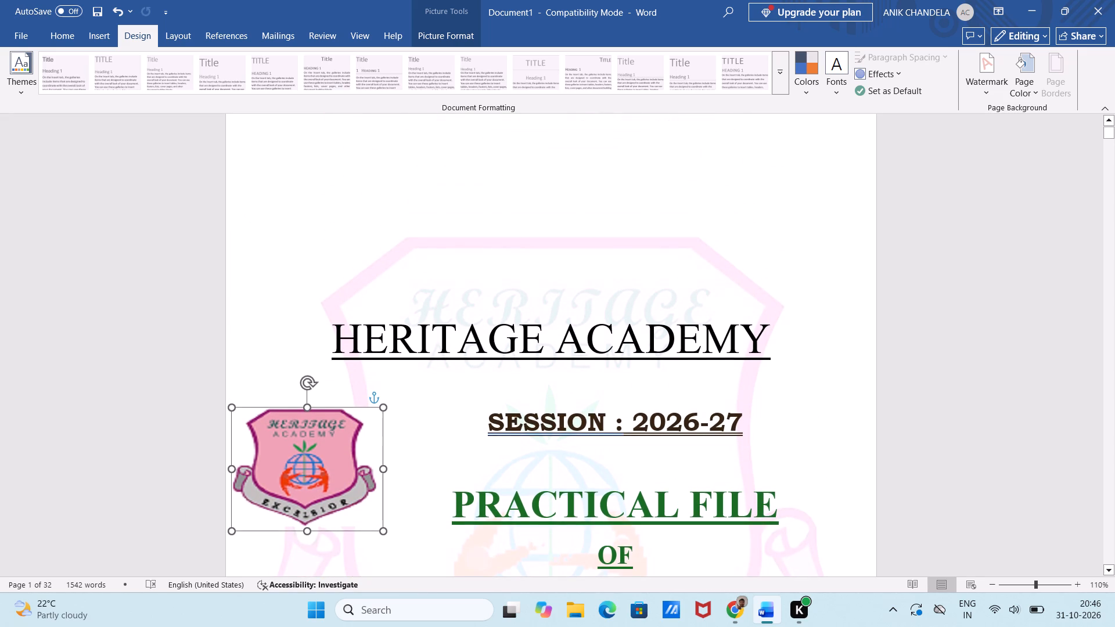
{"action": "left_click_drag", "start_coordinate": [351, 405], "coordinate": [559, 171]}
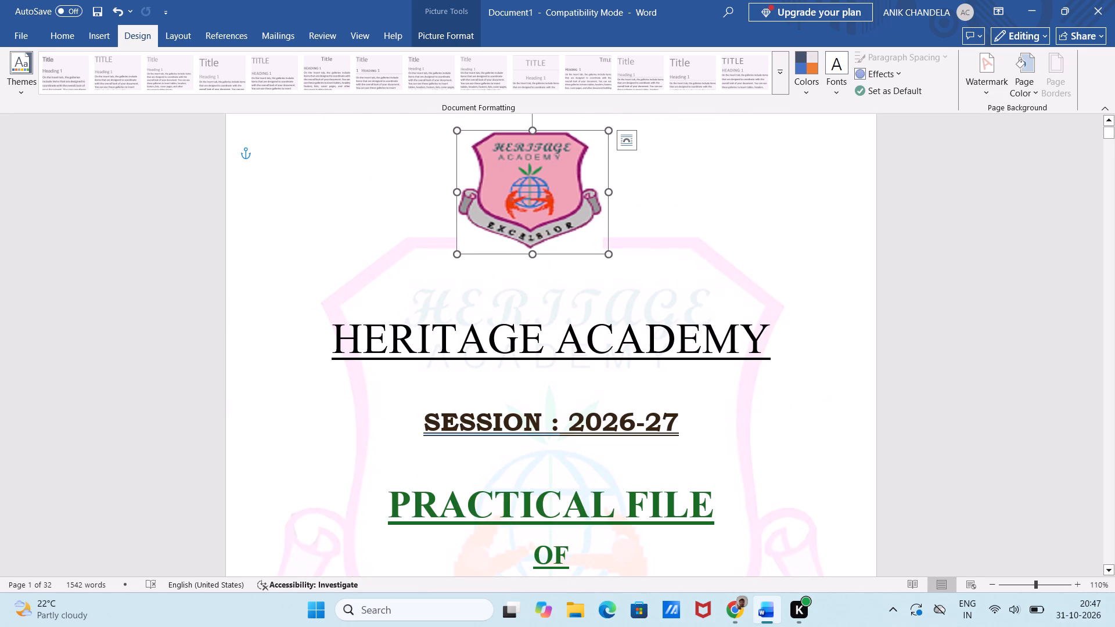
Cut the logo picture above the HERITAGE ACADEMY heading from the cover page.
{"action": "right_click", "coordinate": [560, 206]}
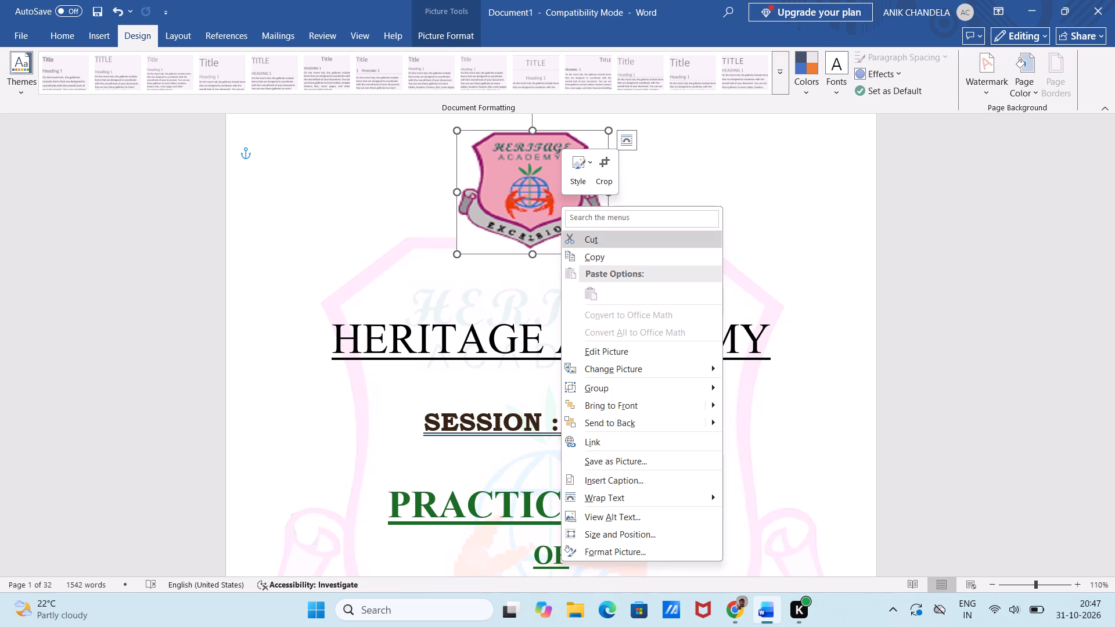
{"action": "scroll", "coordinate": [633, 419], "scroll_direction": "down", "scroll_amount": 3}
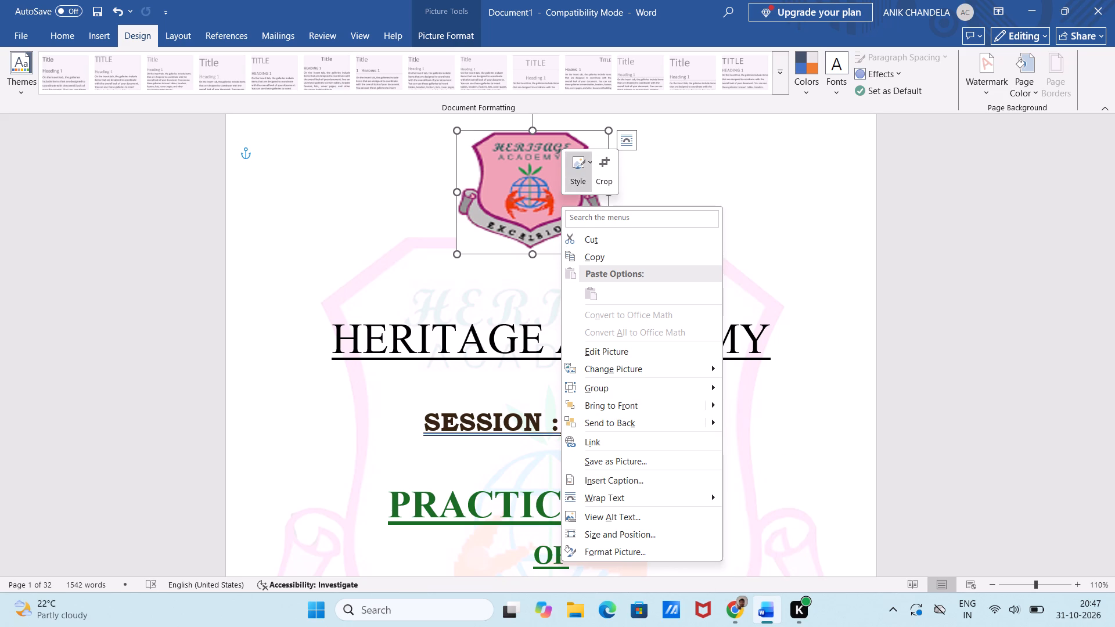
{"action": "double_click", "coordinate": [531, 195]}
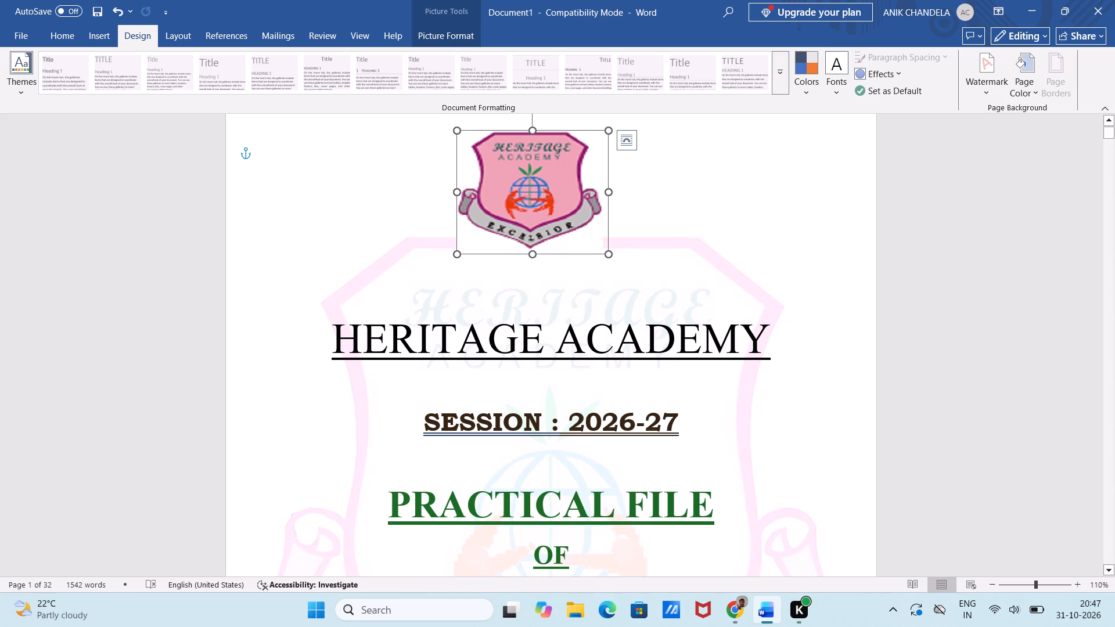
{"action": "right_click", "coordinate": [531, 195]}
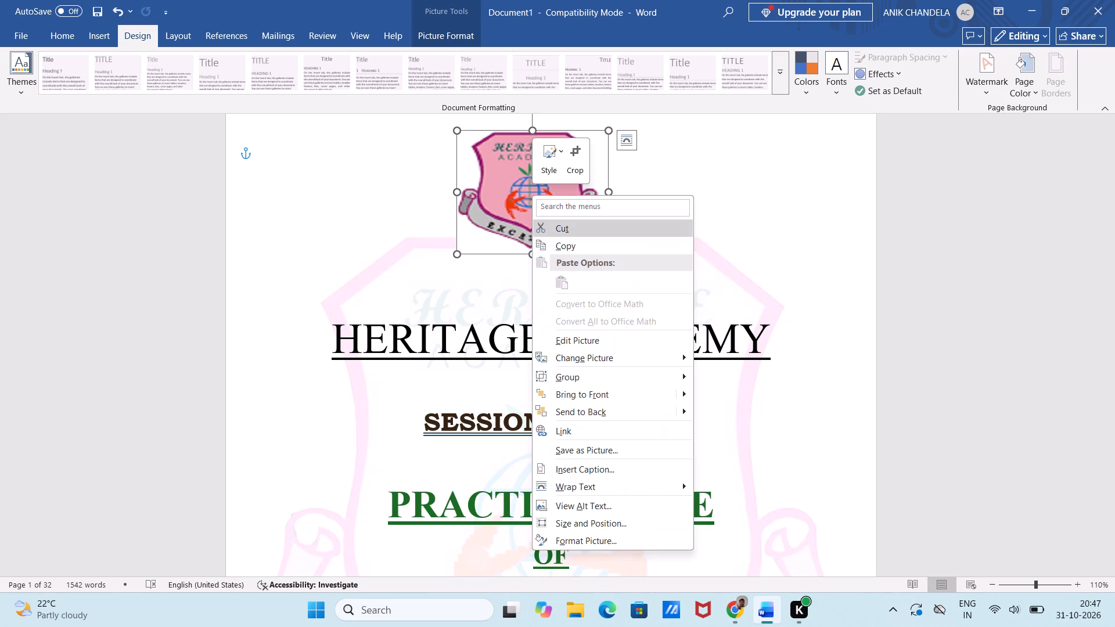
{"action": "left_click", "coordinate": [548, 230]}
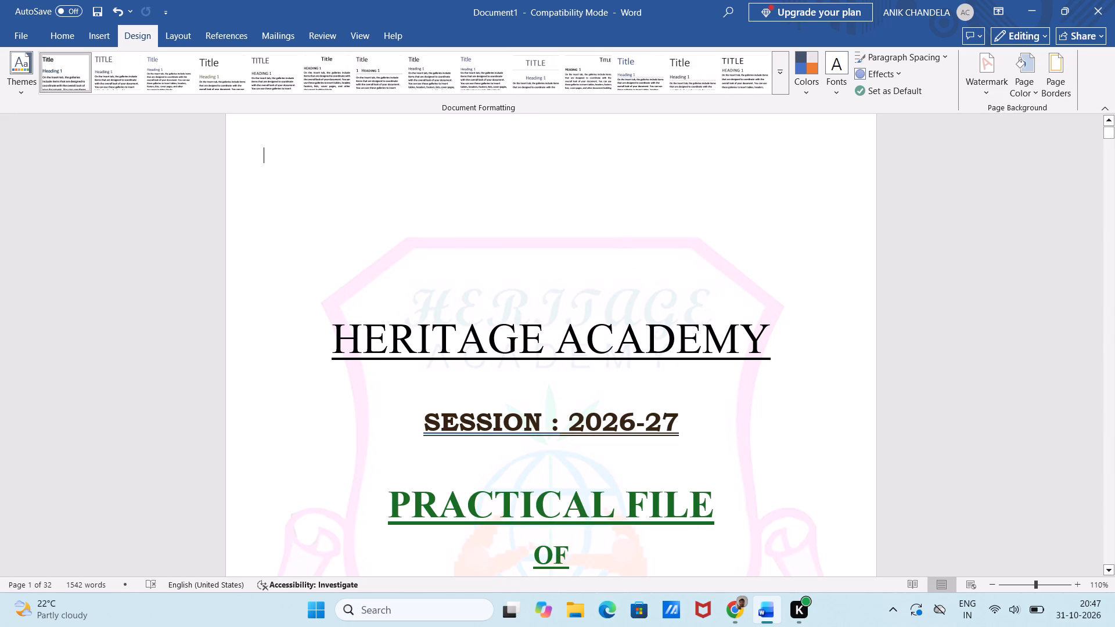
Apply a box page border with the thin solid line style, ½ pt wide and automatic colour, to the whole document.
{"action": "scroll", "coordinate": [598, 266], "scroll_direction": "down", "scroll_amount": 5}
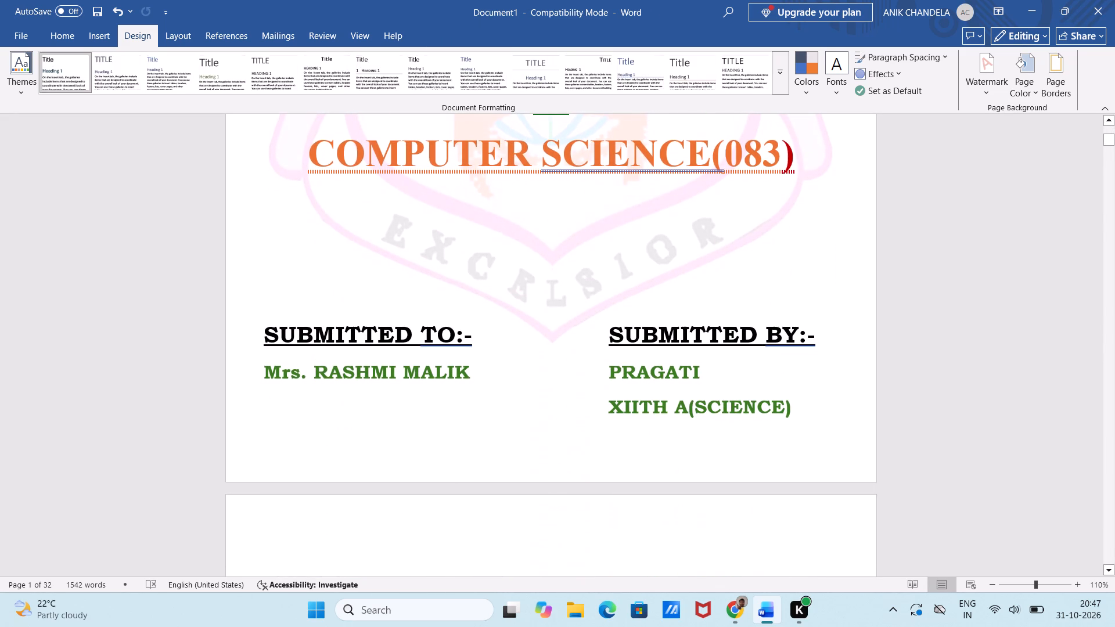
{"action": "scroll", "coordinate": [598, 266], "scroll_direction": "up", "scroll_amount": 5}
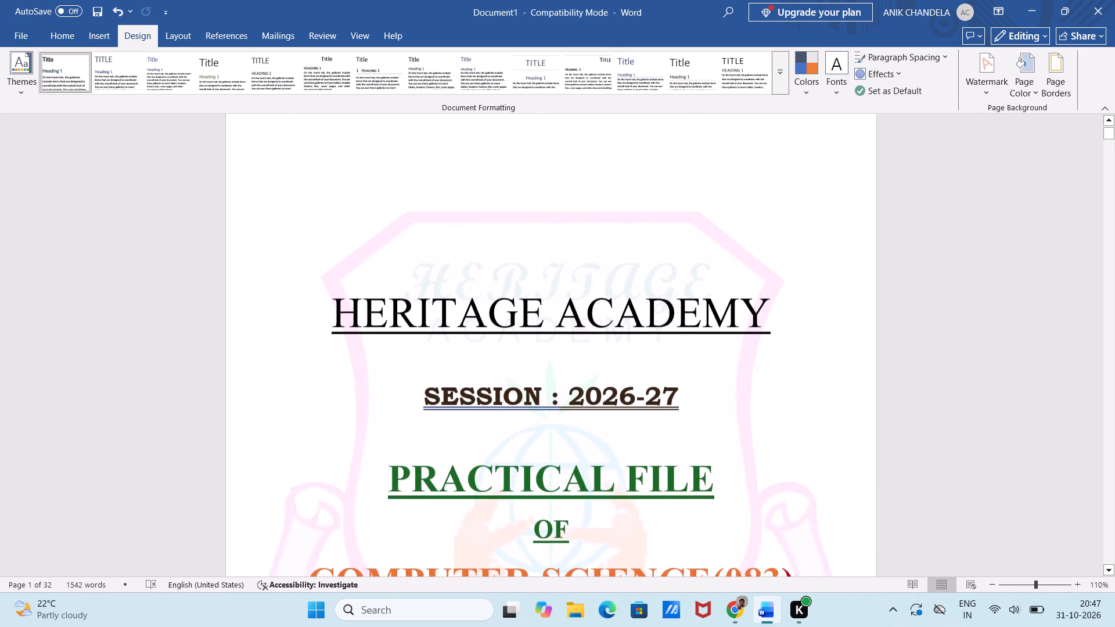
{"action": "left_click", "coordinate": [1065, 75]}
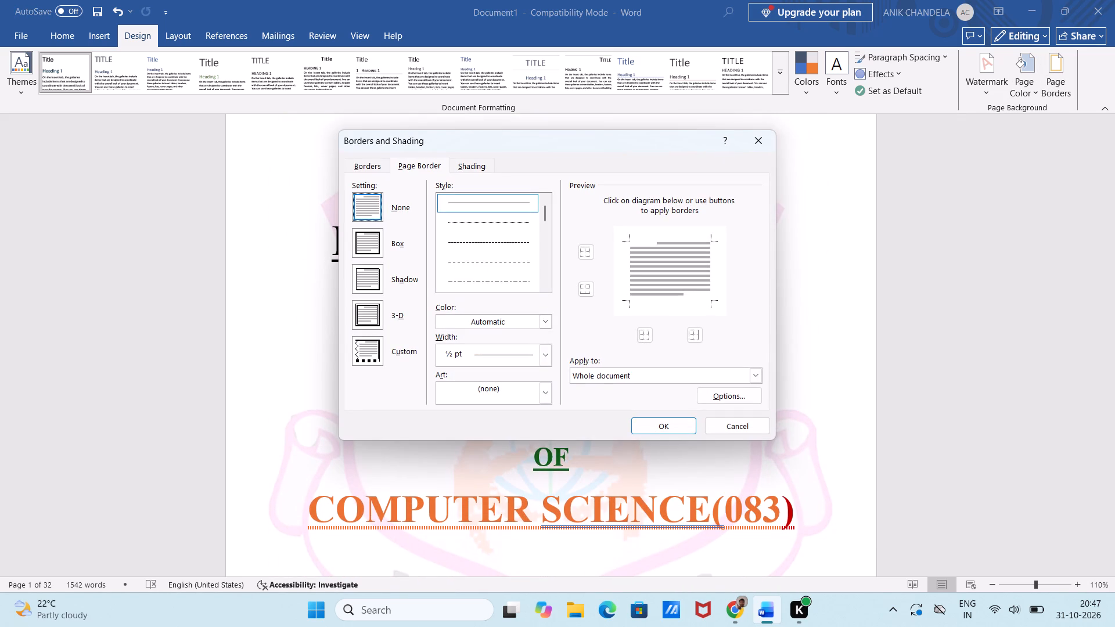
{"action": "left_click", "coordinate": [523, 225]}
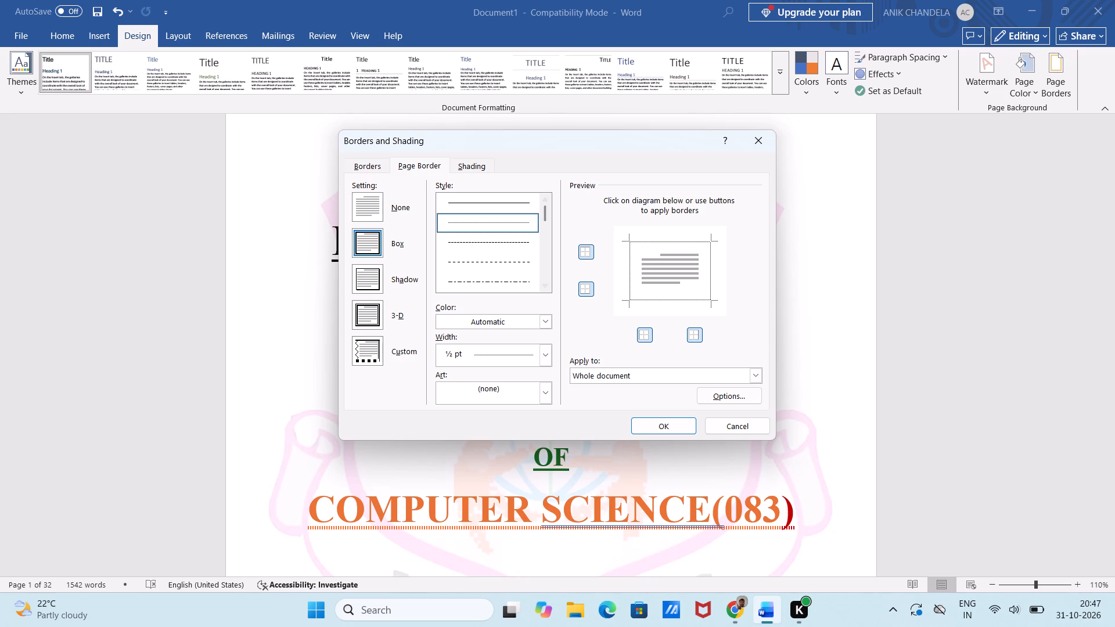
{"action": "left_click", "coordinate": [755, 372]}
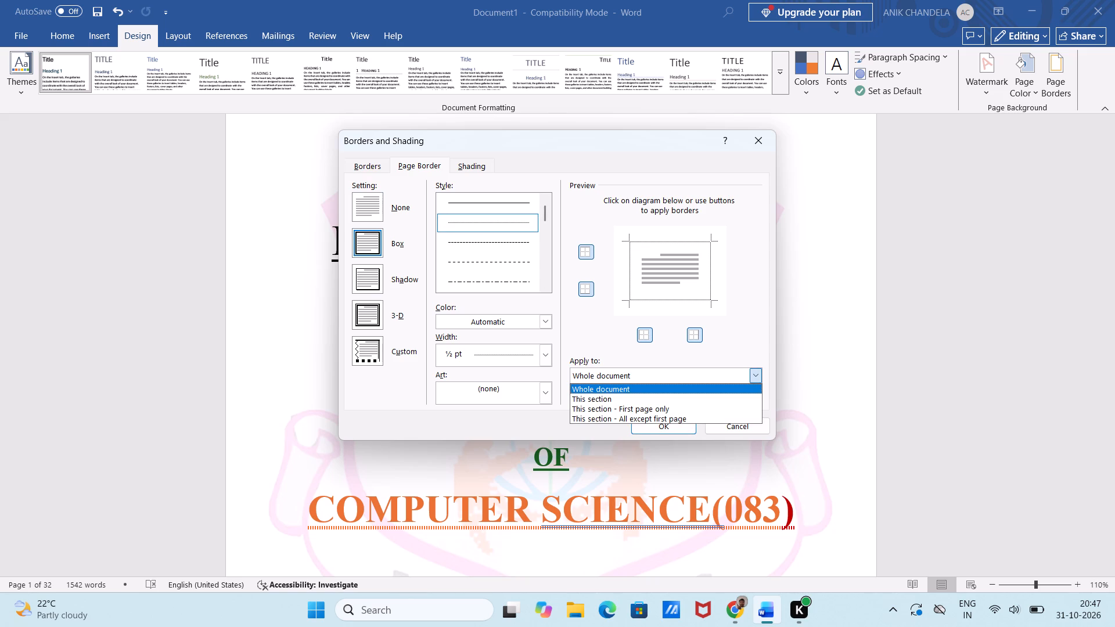
{"action": "left_click", "coordinate": [755, 372]}
{"action": "left_click", "coordinate": [654, 430]}
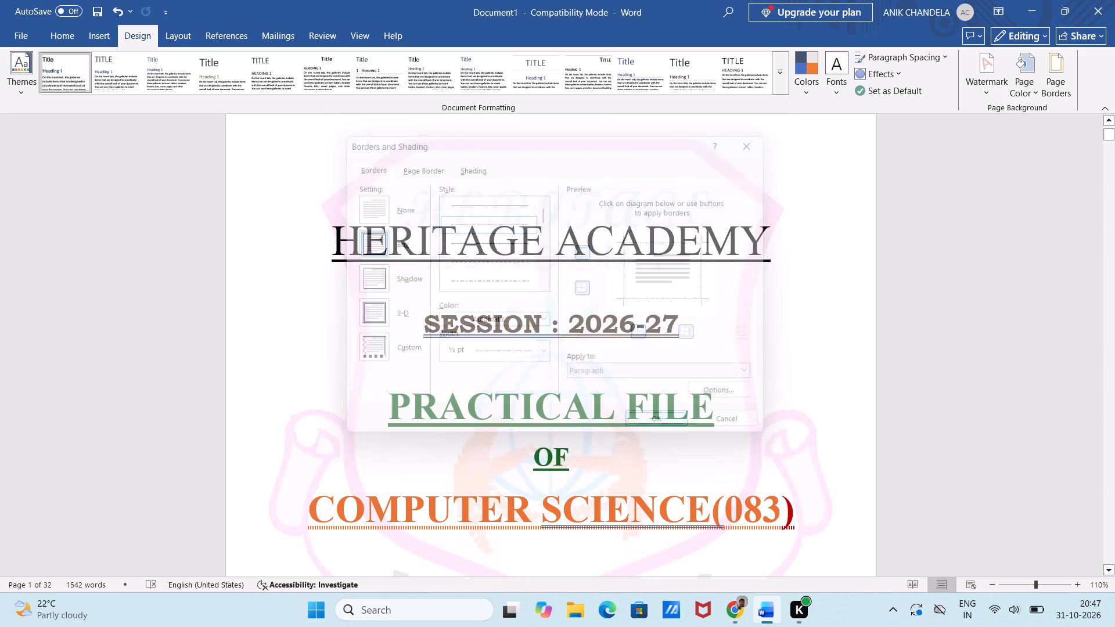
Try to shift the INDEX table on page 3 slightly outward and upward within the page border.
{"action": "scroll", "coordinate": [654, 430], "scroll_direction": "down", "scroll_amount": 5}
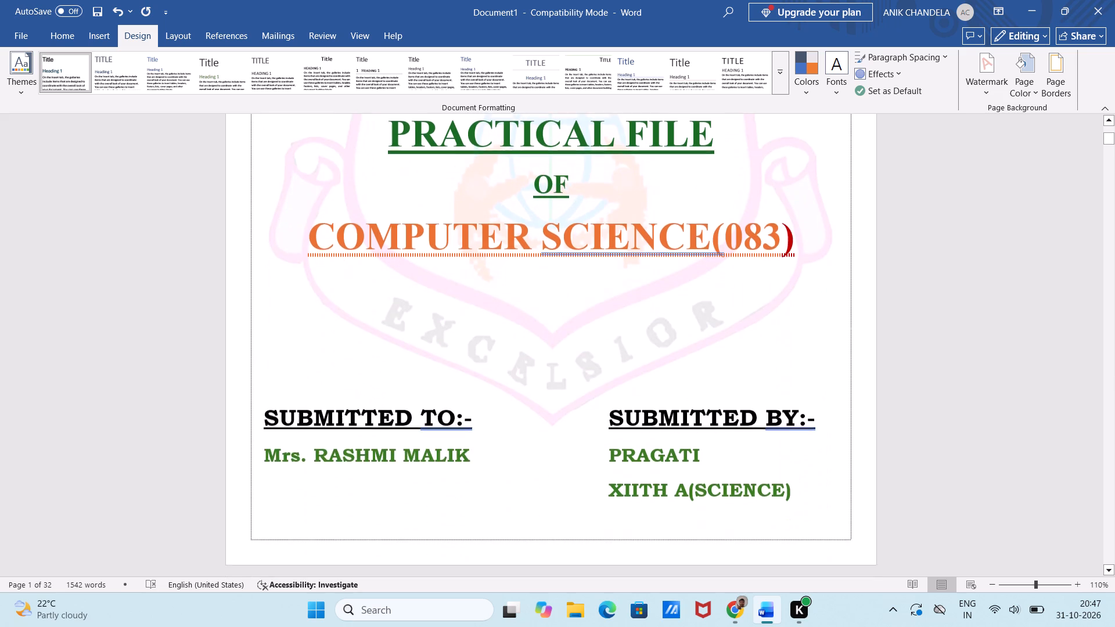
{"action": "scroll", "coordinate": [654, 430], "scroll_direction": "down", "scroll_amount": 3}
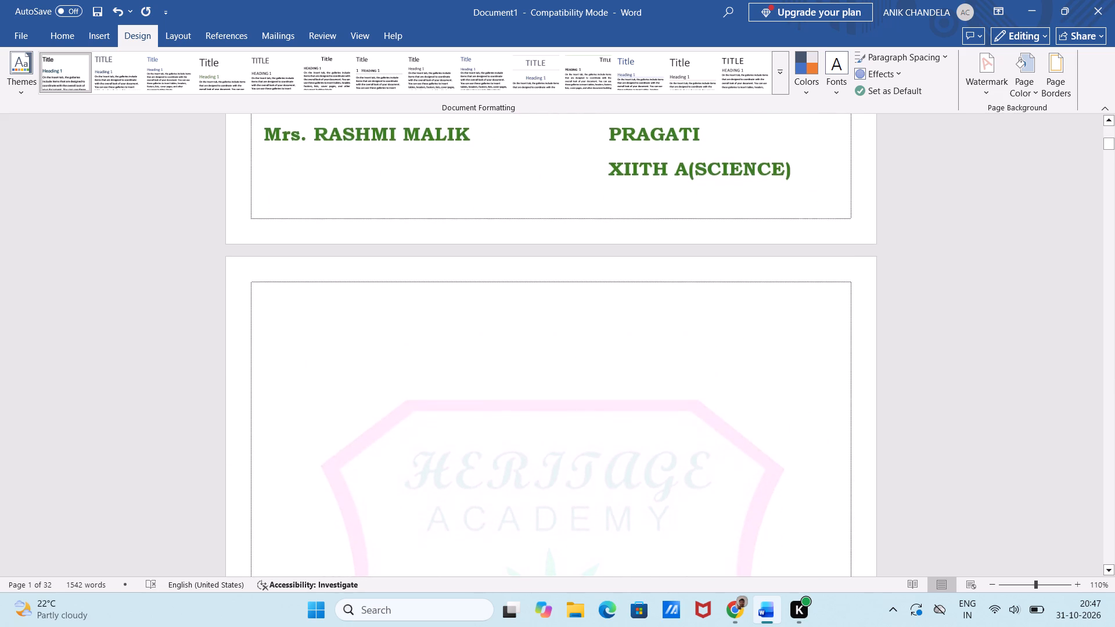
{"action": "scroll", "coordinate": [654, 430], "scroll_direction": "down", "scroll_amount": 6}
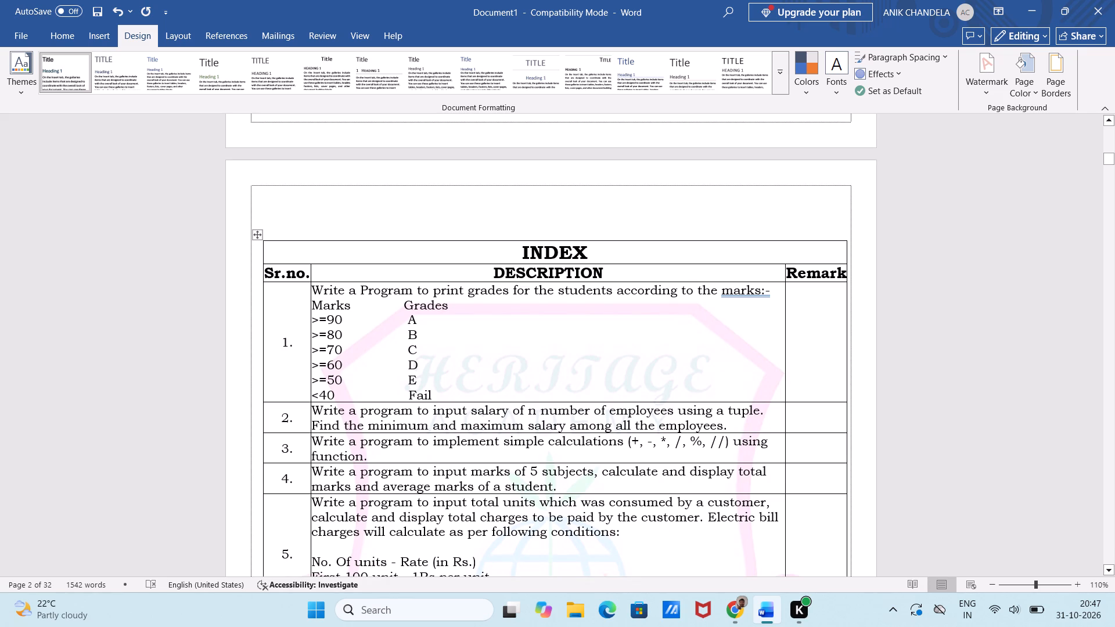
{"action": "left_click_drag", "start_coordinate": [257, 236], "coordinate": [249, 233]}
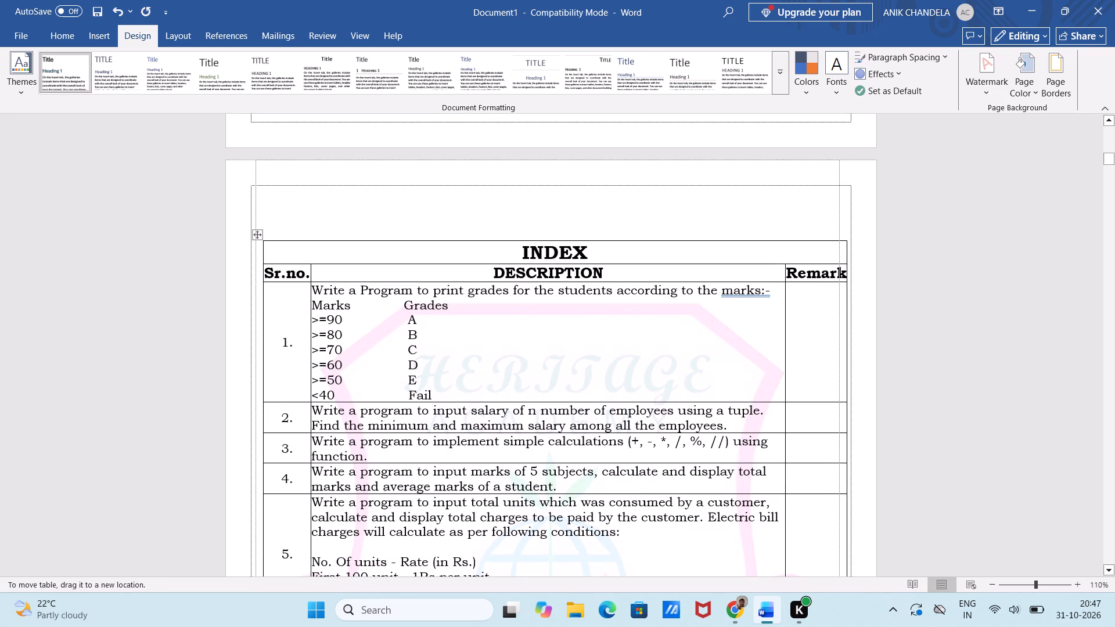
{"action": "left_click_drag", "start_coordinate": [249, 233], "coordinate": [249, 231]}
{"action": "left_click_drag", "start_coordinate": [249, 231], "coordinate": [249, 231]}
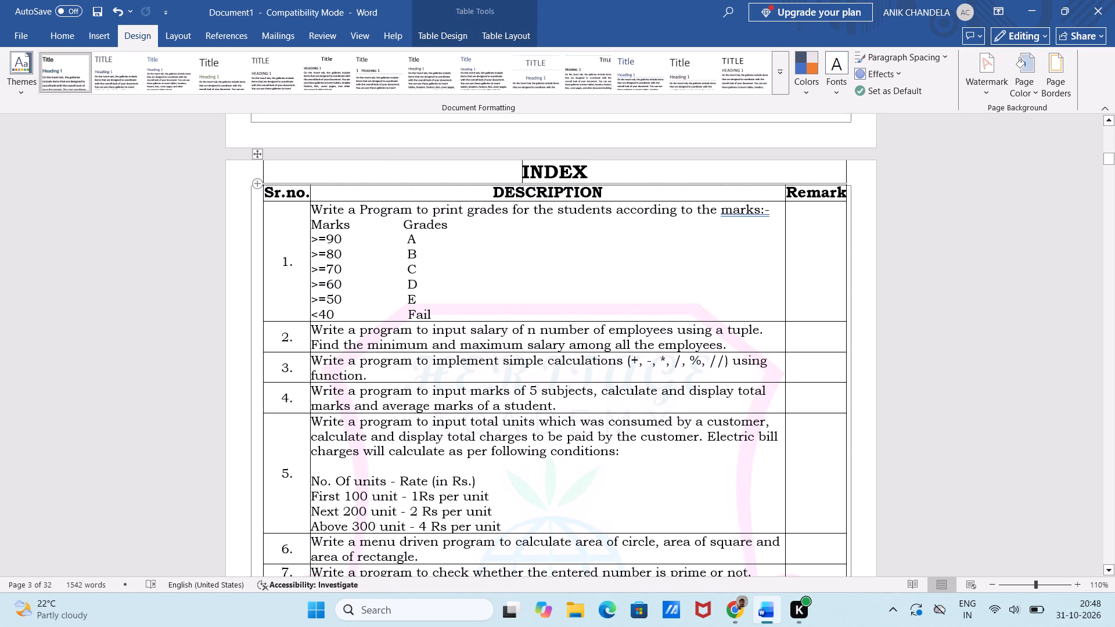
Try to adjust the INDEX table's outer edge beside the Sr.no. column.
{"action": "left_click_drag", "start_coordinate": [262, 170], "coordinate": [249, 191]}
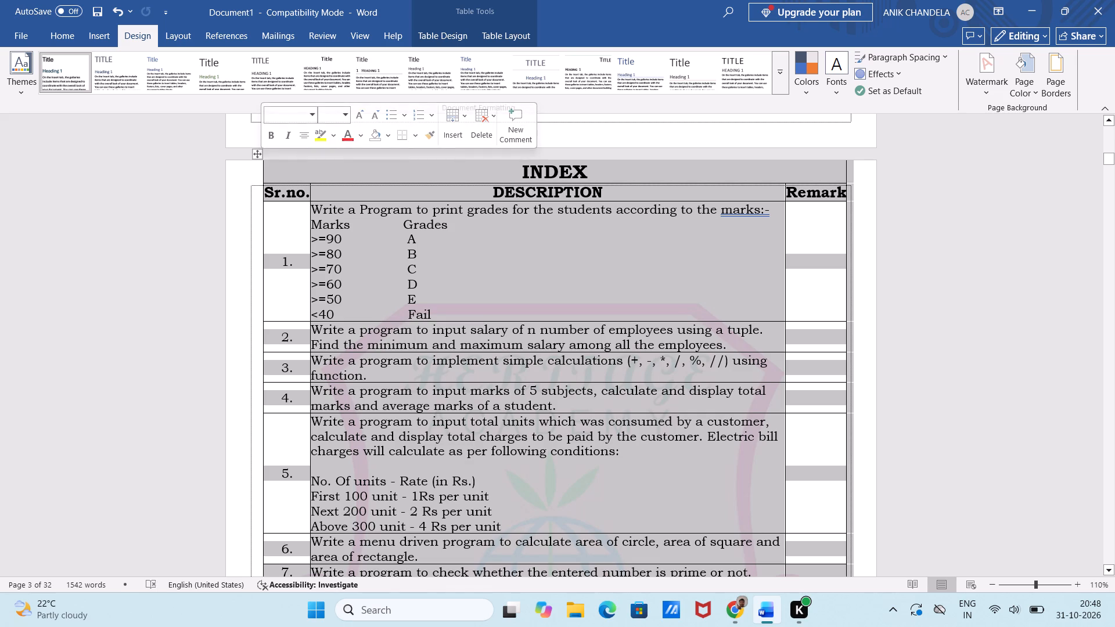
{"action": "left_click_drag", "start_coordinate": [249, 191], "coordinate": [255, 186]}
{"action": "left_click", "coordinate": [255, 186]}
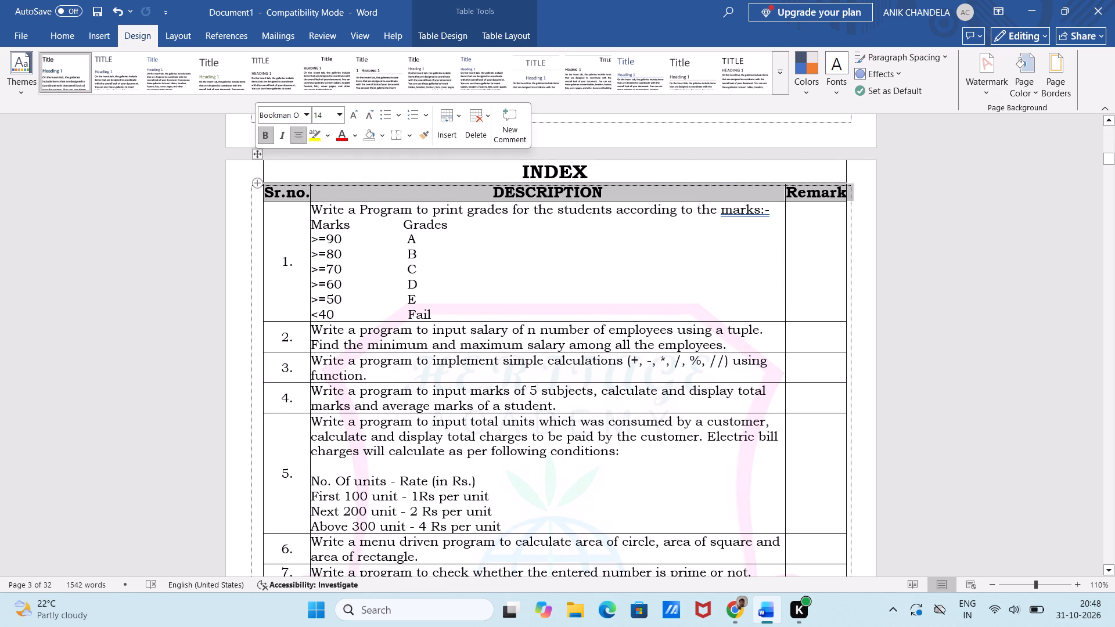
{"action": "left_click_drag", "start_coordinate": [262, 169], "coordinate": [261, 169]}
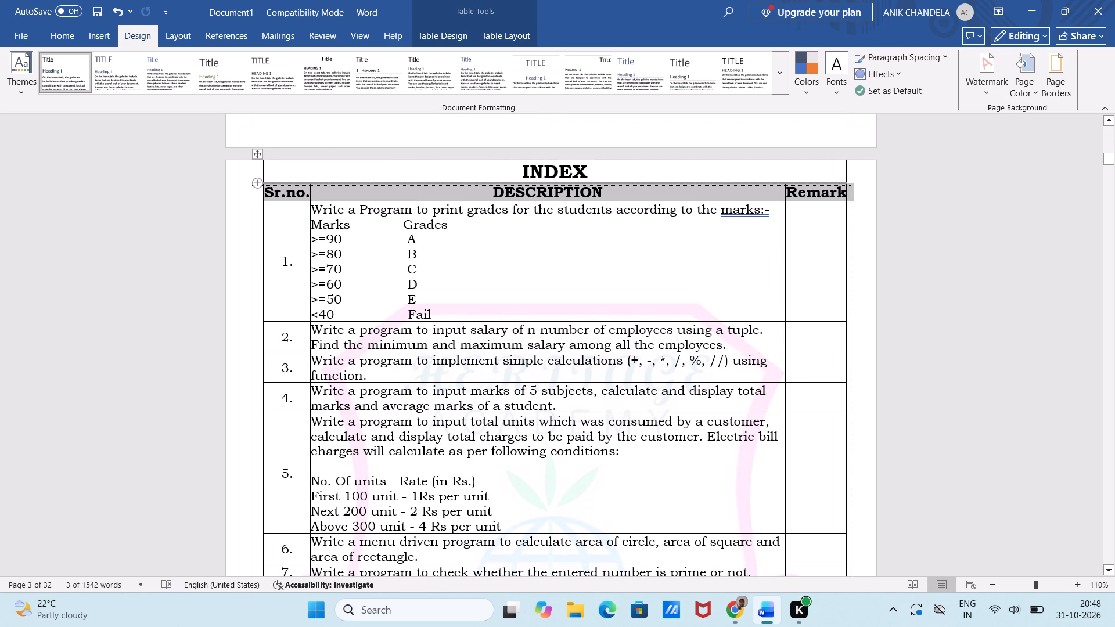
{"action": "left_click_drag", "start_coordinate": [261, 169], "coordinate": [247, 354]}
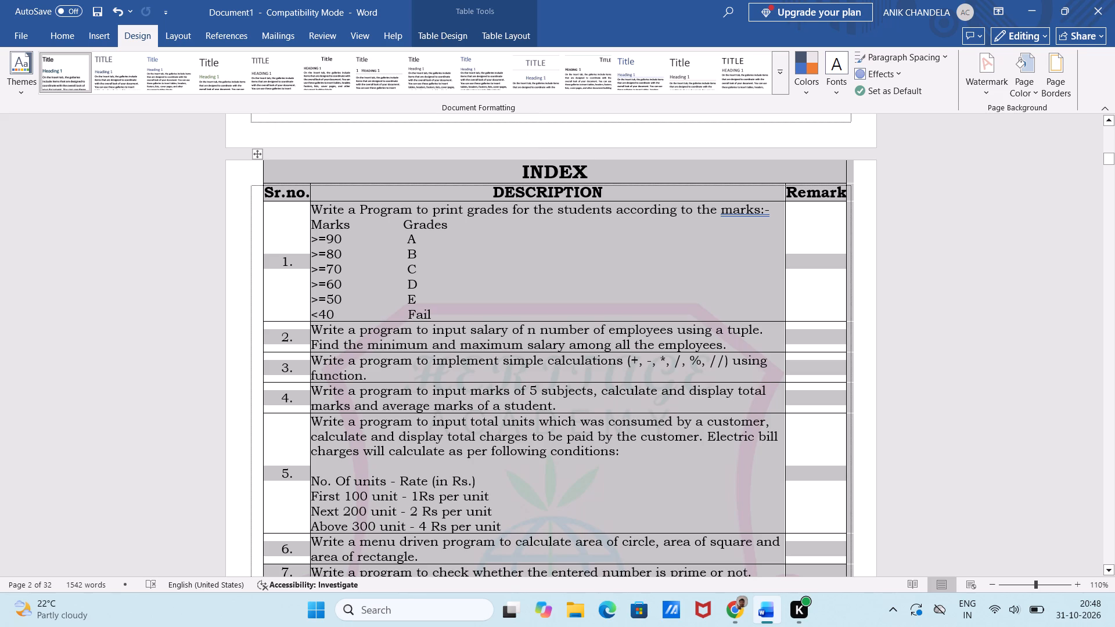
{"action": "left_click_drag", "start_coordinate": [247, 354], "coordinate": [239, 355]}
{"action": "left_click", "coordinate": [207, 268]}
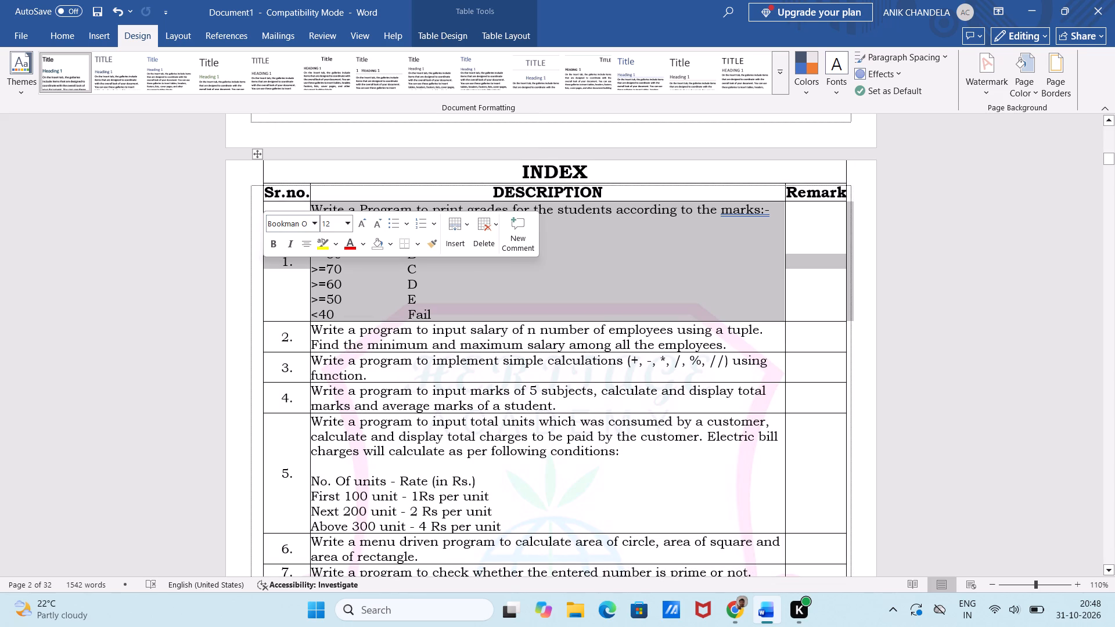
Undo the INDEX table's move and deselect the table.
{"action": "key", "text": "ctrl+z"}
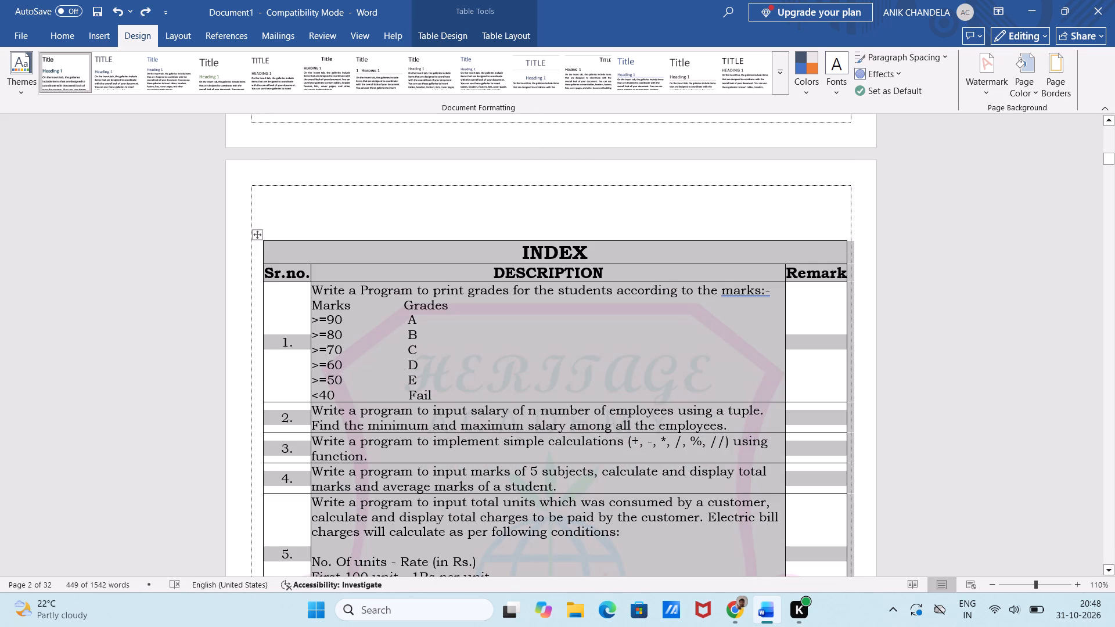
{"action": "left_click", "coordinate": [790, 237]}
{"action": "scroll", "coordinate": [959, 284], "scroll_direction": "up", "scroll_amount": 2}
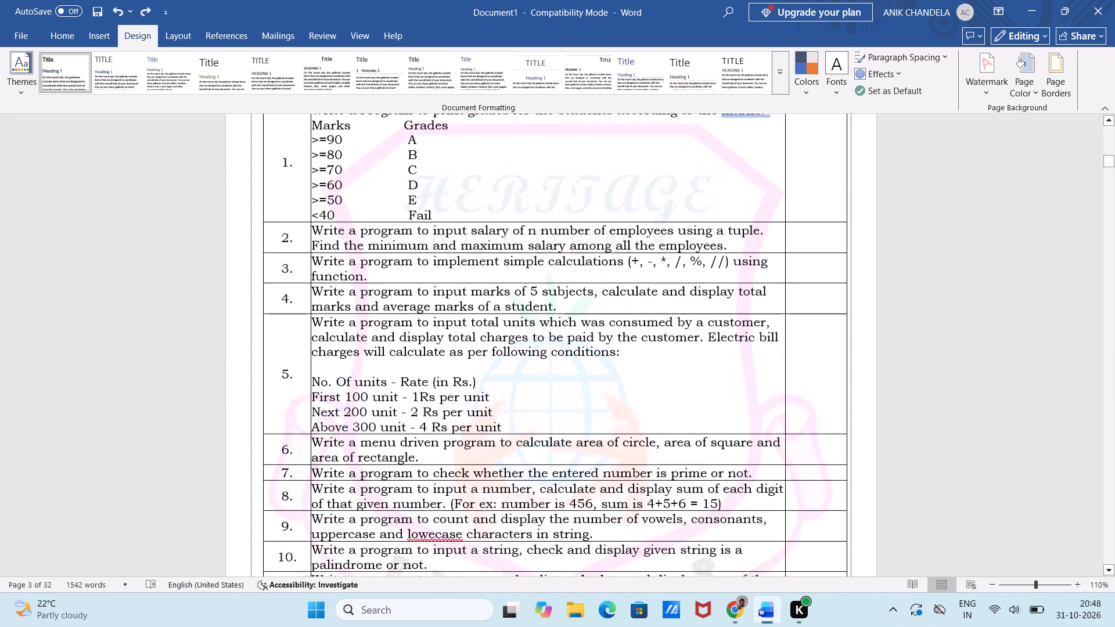
Try to remove the blank page 2 by deleting forward from its empty first line, ahead of the INDEX table.
{"action": "scroll", "coordinate": [959, 284], "scroll_direction": "up", "scroll_amount": 4}
{"action": "scroll", "coordinate": [959, 284], "scroll_direction": "down", "scroll_amount": 4}
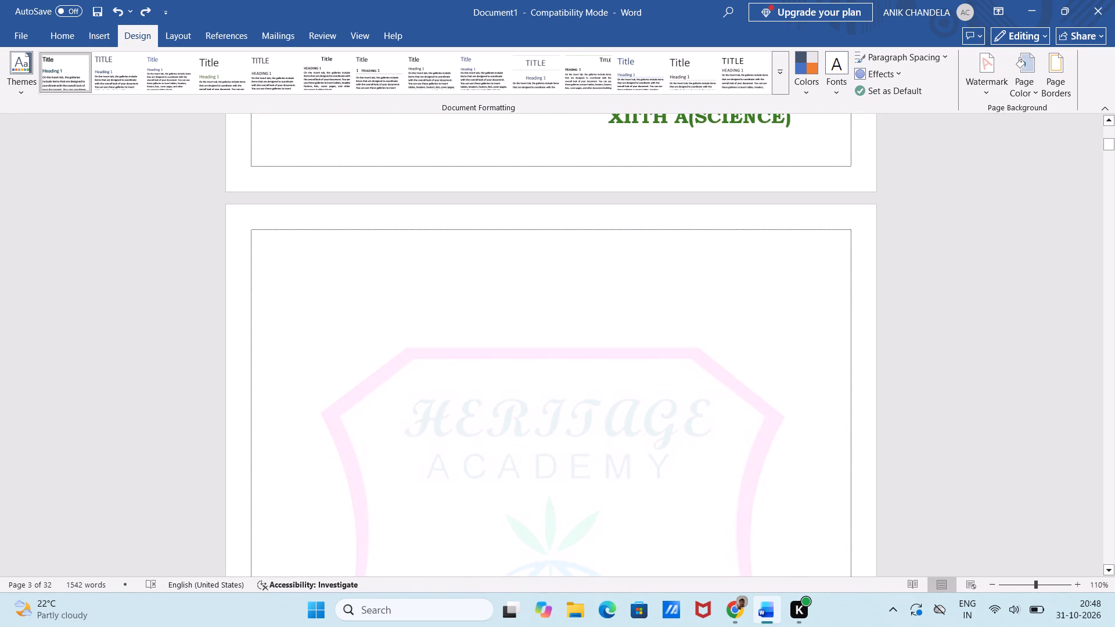
{"action": "left_click", "coordinate": [771, 315]}
{"action": "key", "text": "Delete"}
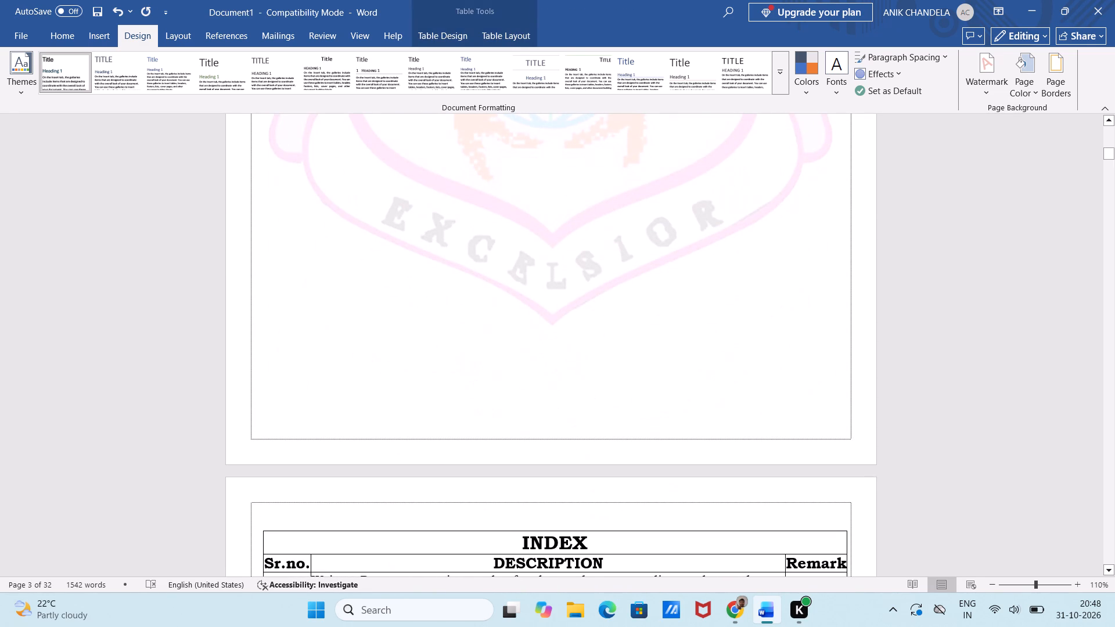
{"action": "scroll", "coordinate": [787, 278], "scroll_direction": "up", "scroll_amount": 6}
{"action": "scroll", "coordinate": [787, 278], "scroll_direction": "down", "scroll_amount": 1}
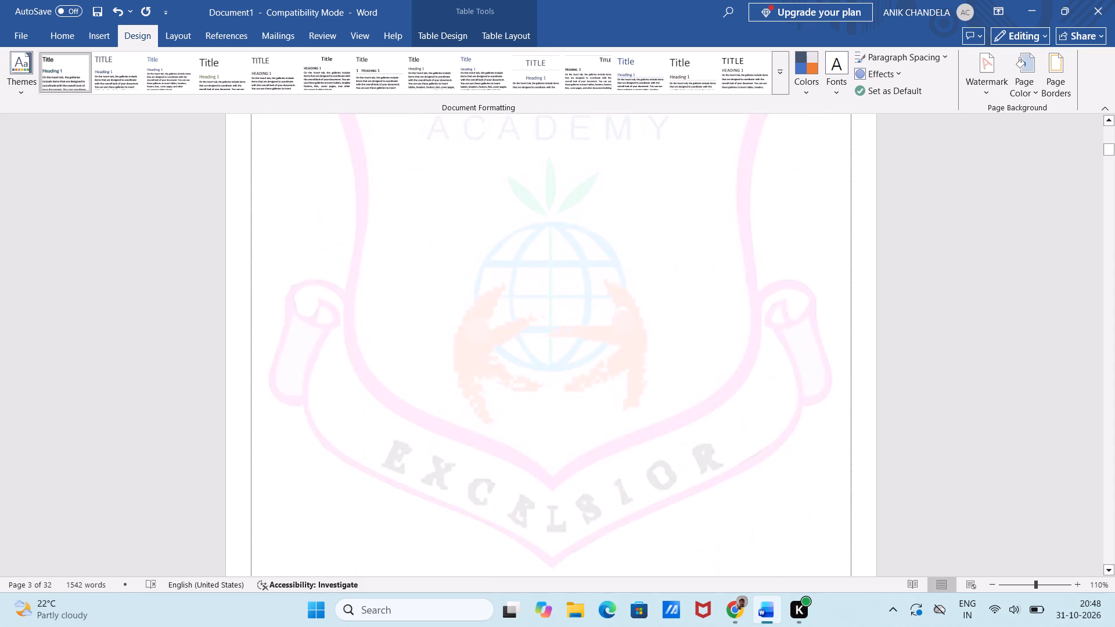
{"action": "scroll", "coordinate": [787, 278], "scroll_direction": "down", "scroll_amount": 1}
{"action": "scroll", "coordinate": [787, 278], "scroll_direction": "up", "scroll_amount": 1}
{"action": "left_click", "coordinate": [824, 314]}
{"action": "key", "text": "Delete"}
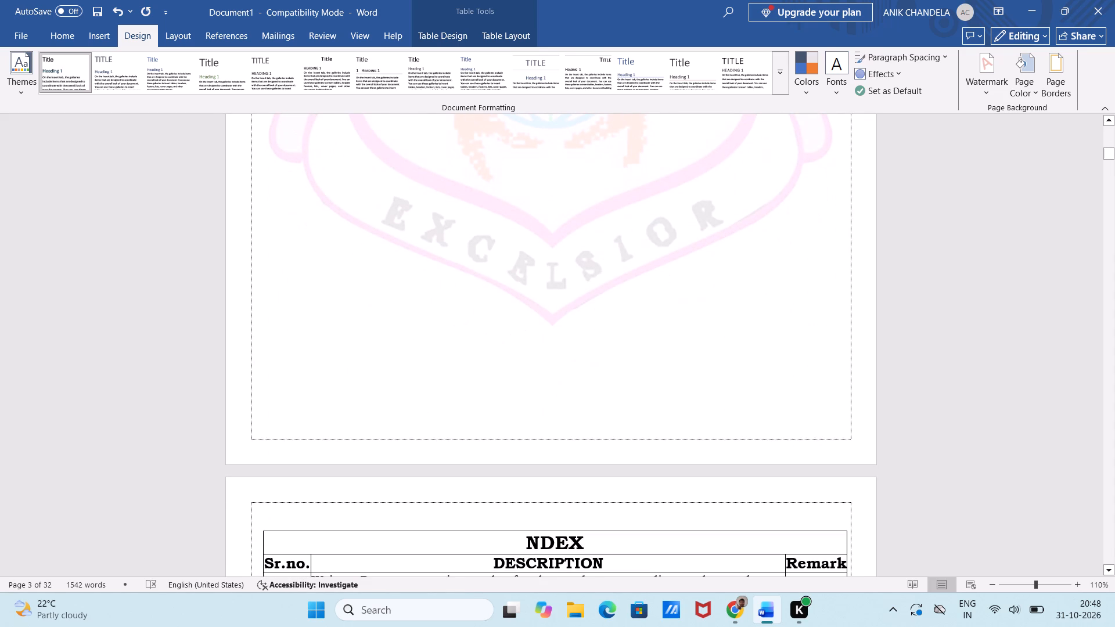
Try to remove the blank page 2 by deleting backward from its empty area.
{"action": "left_click", "coordinate": [419, 394]}
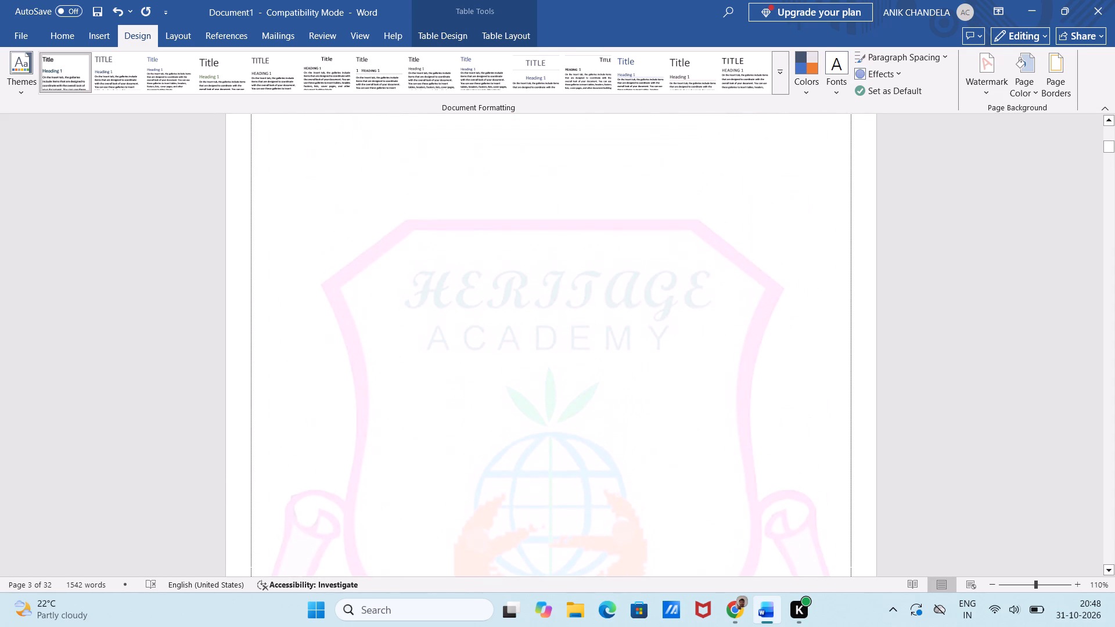
{"action": "key", "text": "BackSpace"}
{"action": "key", "text": "BackSpace"}
{"action": "key", "text": "BackSpace"}
{"action": "key", "text": "BackSpace"}
{"action": "key", "text": "BackSpace"}
{"action": "key", "text": "BackSpace"}
{"action": "key", "text": "BackSpace"}
{"action": "key", "text": "BackSpace"}
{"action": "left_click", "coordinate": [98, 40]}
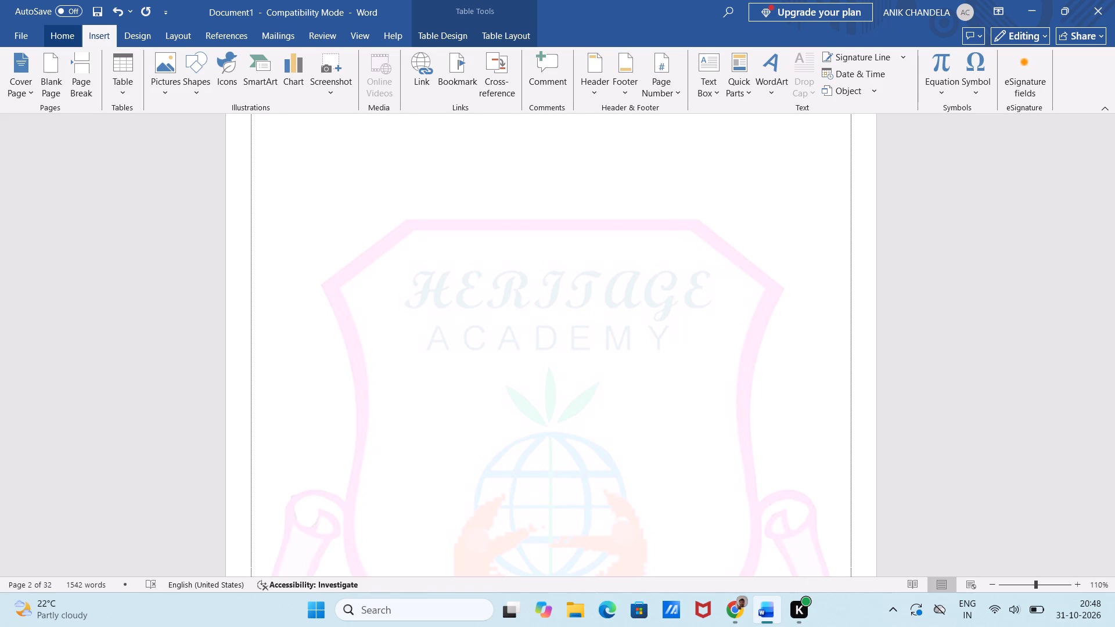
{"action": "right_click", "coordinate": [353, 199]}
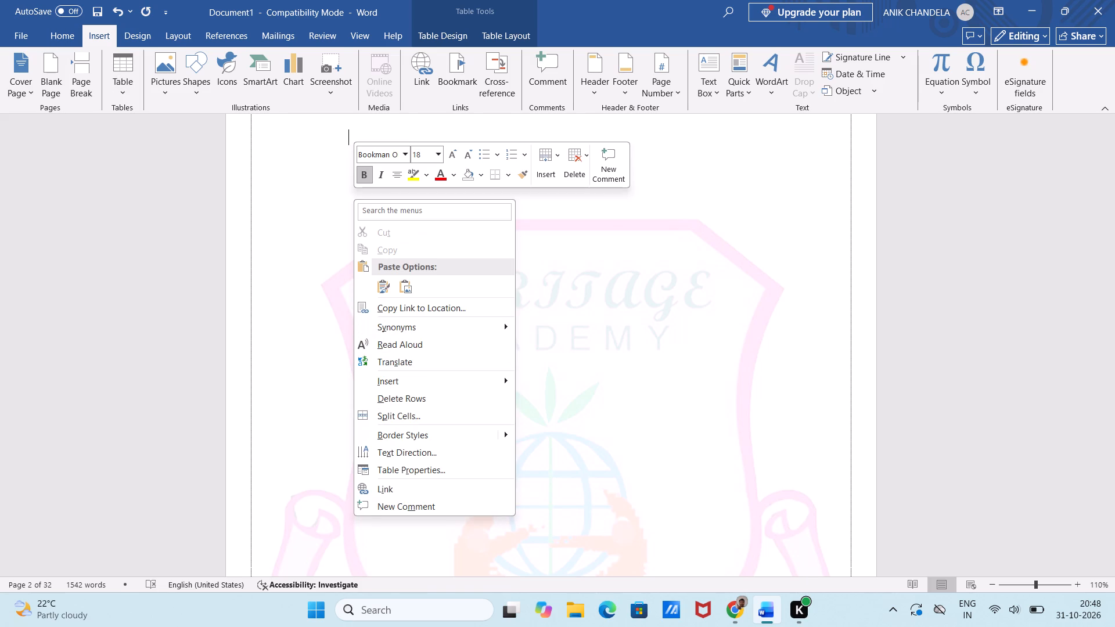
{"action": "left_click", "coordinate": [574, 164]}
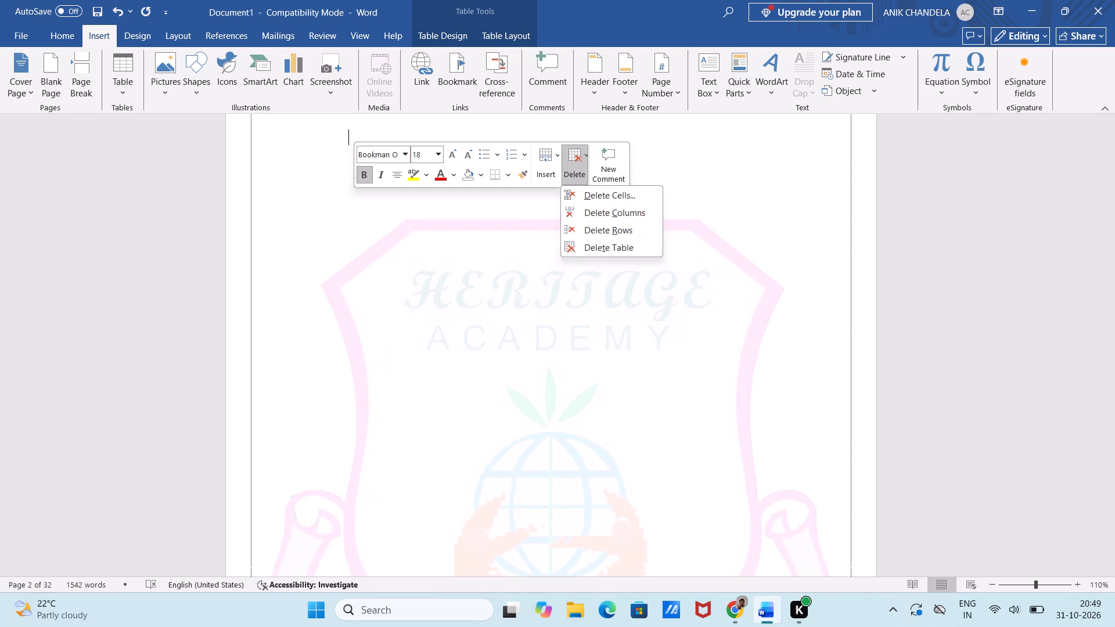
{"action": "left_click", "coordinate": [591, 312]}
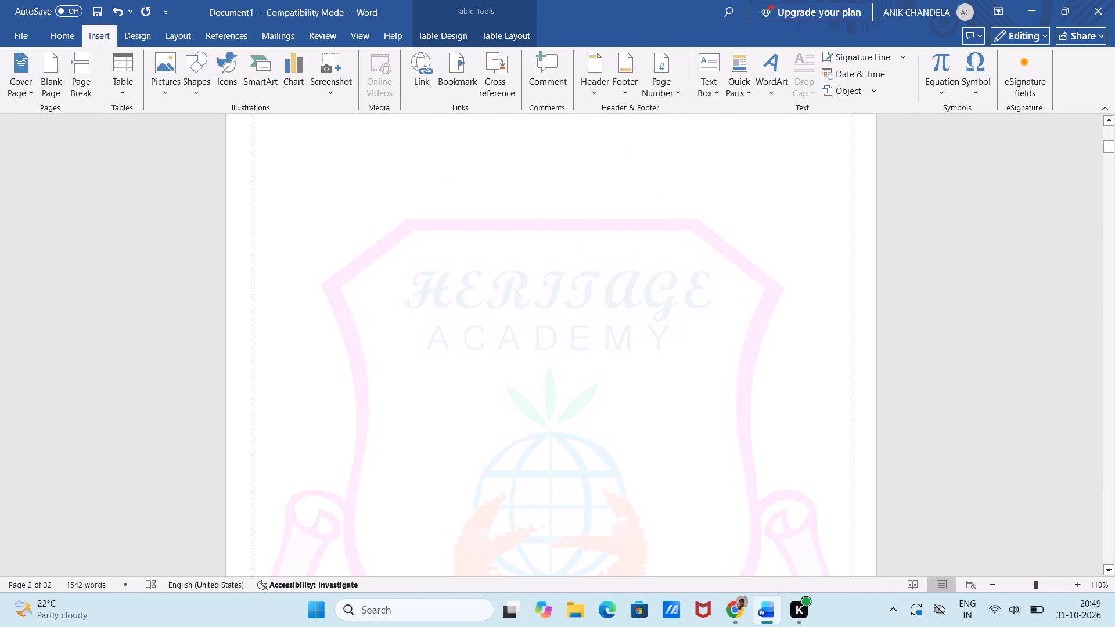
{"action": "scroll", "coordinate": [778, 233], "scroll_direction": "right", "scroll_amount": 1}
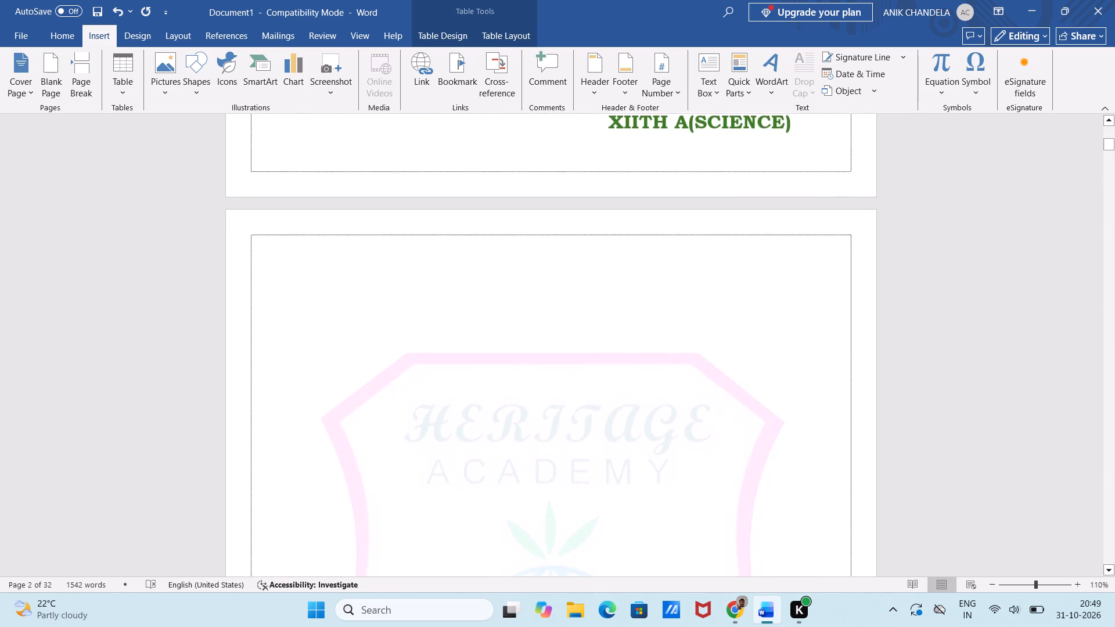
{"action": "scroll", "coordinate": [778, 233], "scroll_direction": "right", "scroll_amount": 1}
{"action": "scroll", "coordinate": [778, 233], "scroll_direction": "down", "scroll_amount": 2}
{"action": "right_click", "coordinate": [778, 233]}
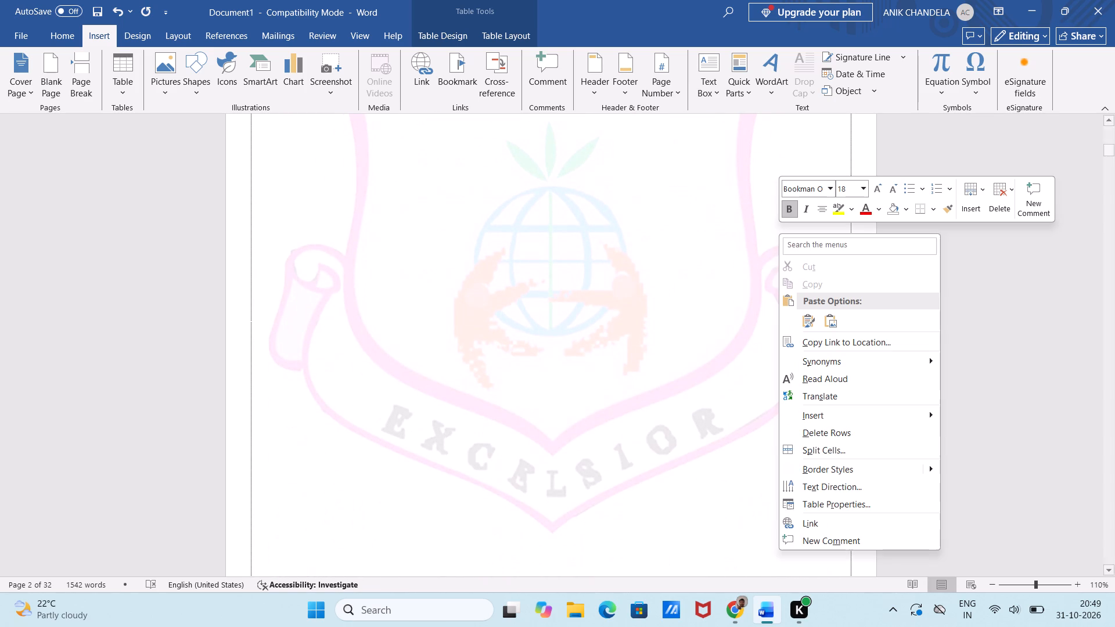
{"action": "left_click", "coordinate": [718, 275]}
Look through the pages from the INDEX table to the area-calculation program, examining the watermark and page border.
{"action": "scroll", "coordinate": [718, 275], "scroll_direction": "down", "scroll_amount": 4}
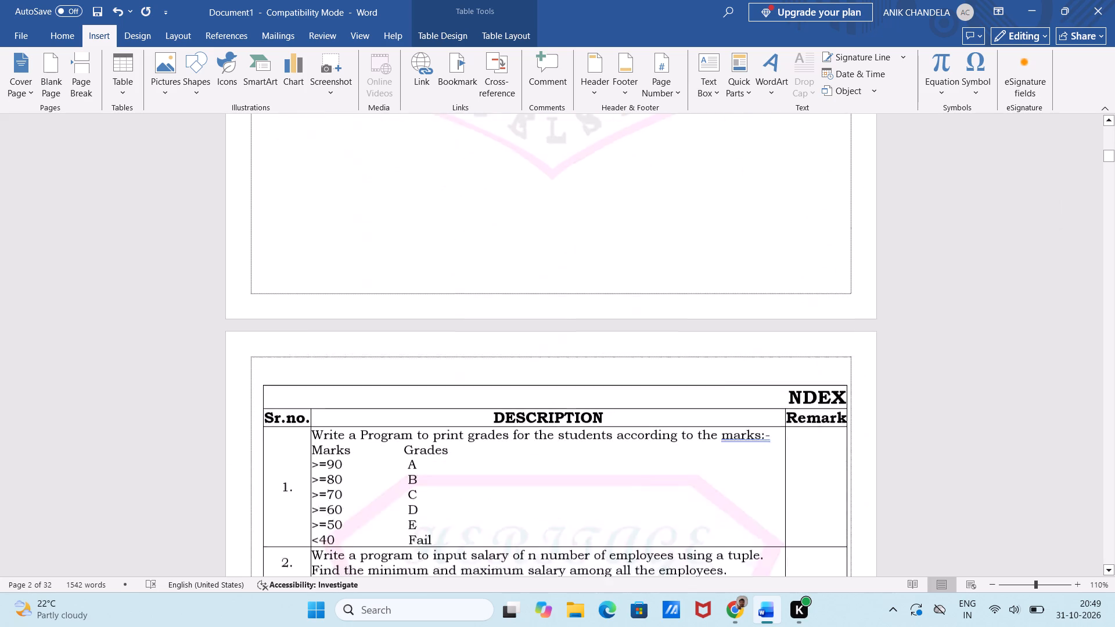
{"action": "scroll", "coordinate": [718, 275], "scroll_direction": "down", "scroll_amount": 12}
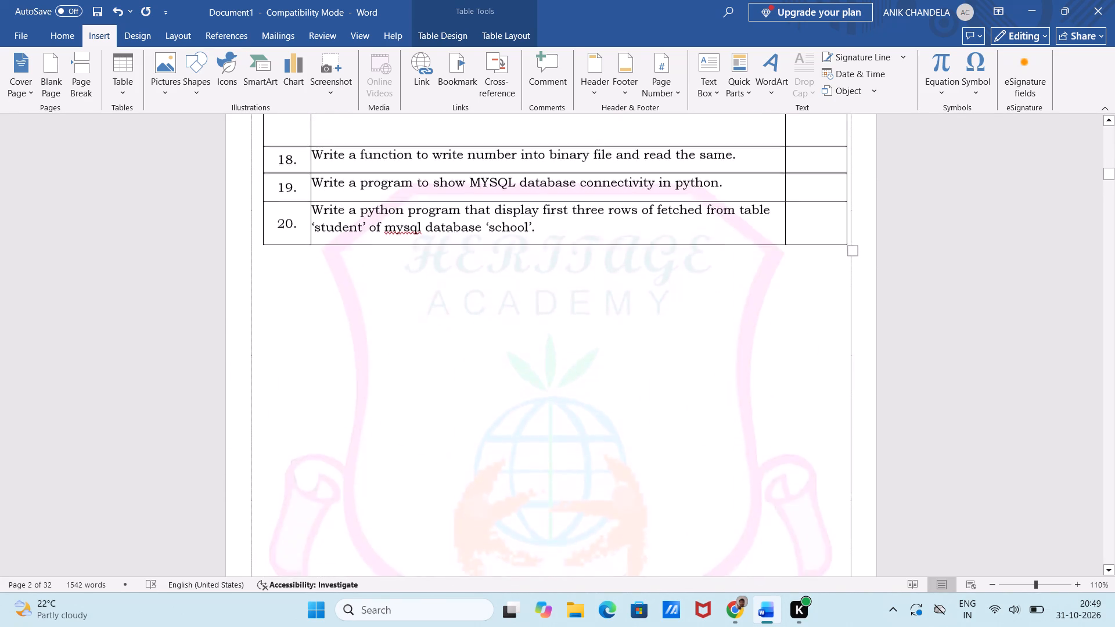
{"action": "scroll", "coordinate": [718, 275], "scroll_direction": "down", "scroll_amount": 3}
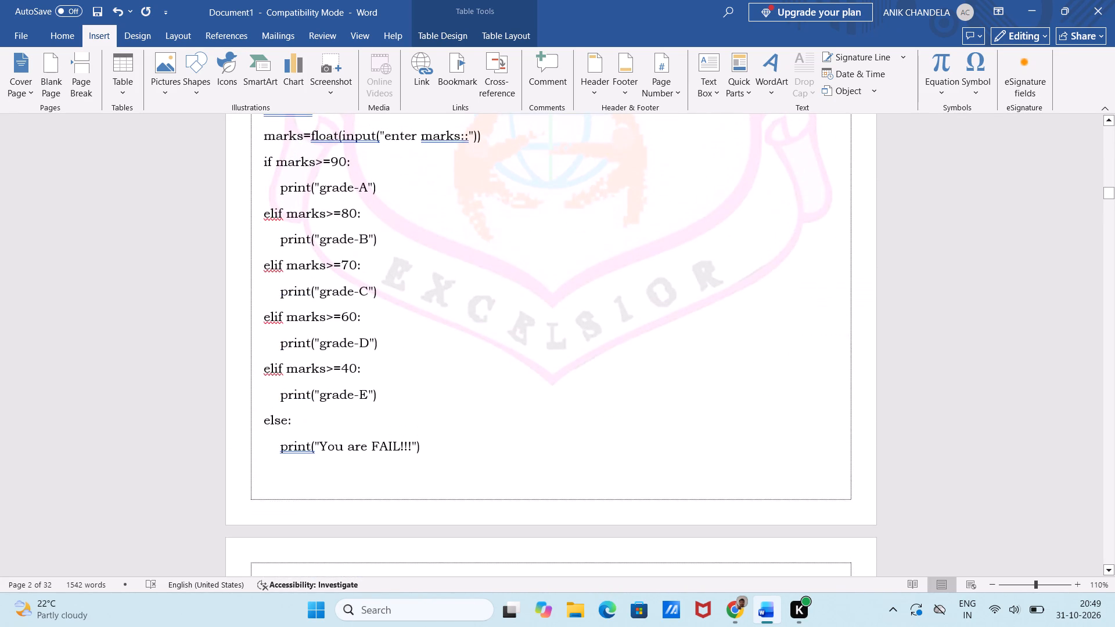
{"action": "scroll", "coordinate": [718, 275], "scroll_direction": "down", "scroll_amount": 1}
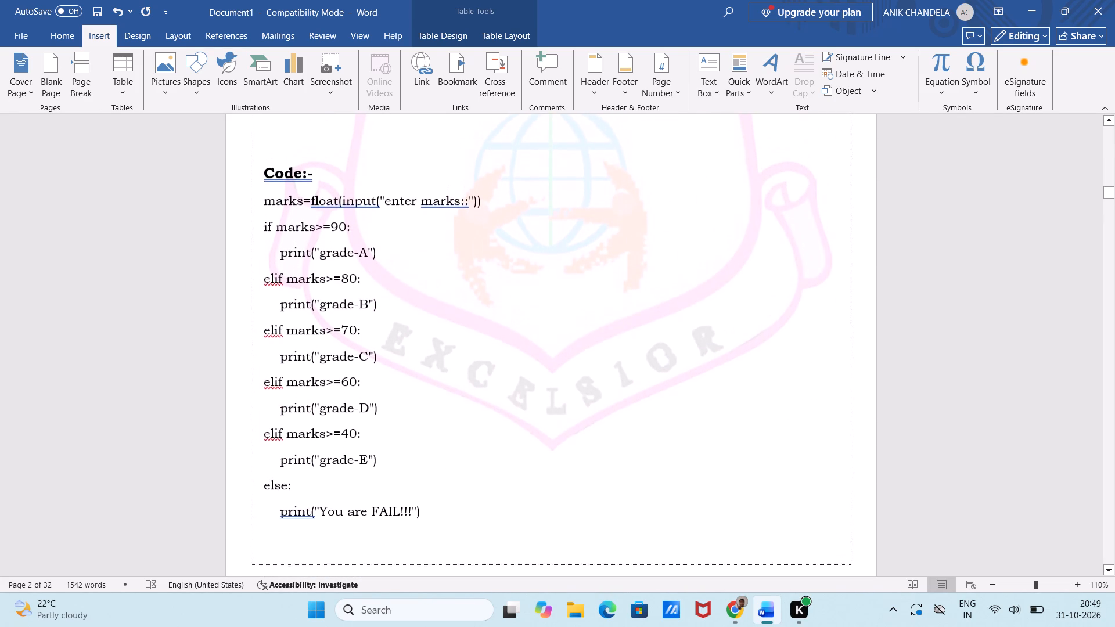
{"action": "scroll", "coordinate": [718, 275], "scroll_direction": "down", "scroll_amount": 1}
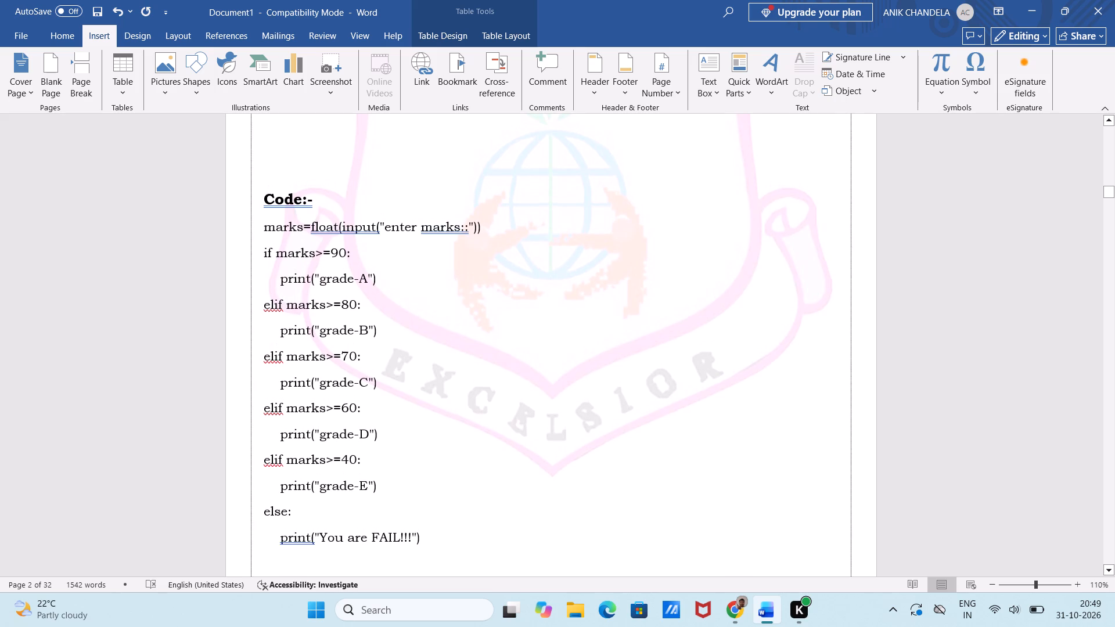
{"action": "scroll", "coordinate": [718, 275], "scroll_direction": "down", "scroll_amount": 1}
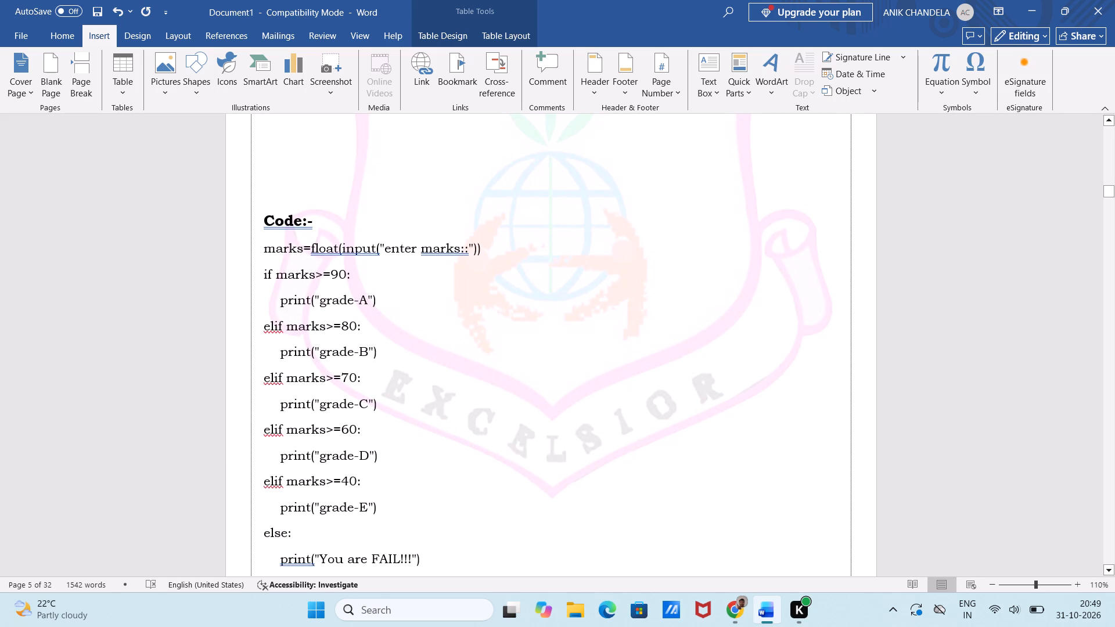
{"action": "scroll", "coordinate": [718, 275], "scroll_direction": "down", "scroll_amount": 1}
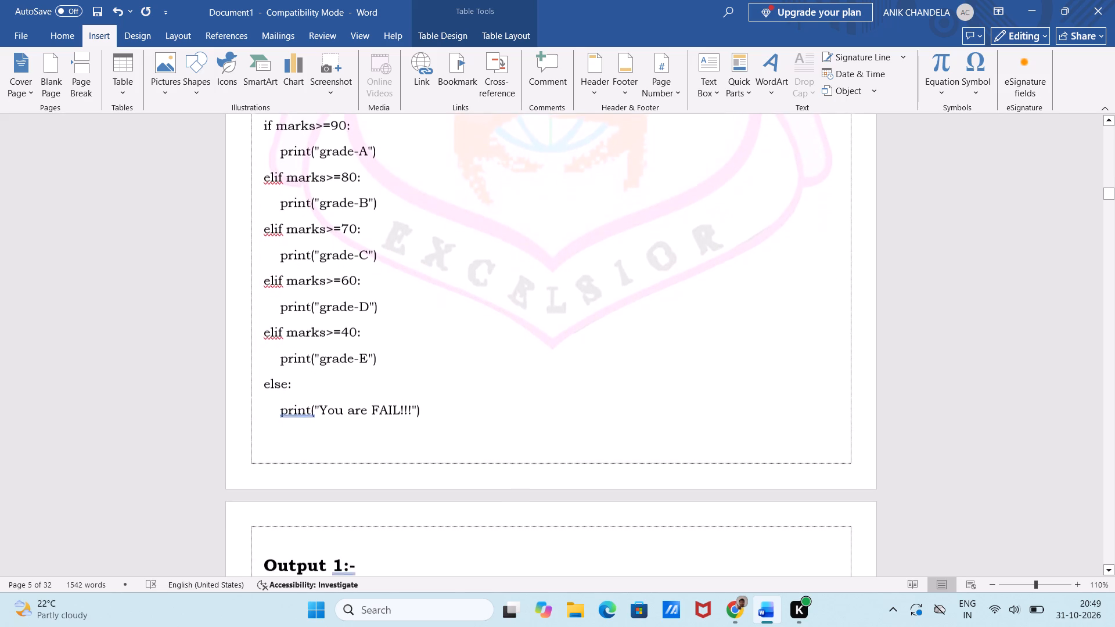
{"action": "scroll", "coordinate": [718, 275], "scroll_direction": "down", "scroll_amount": 1}
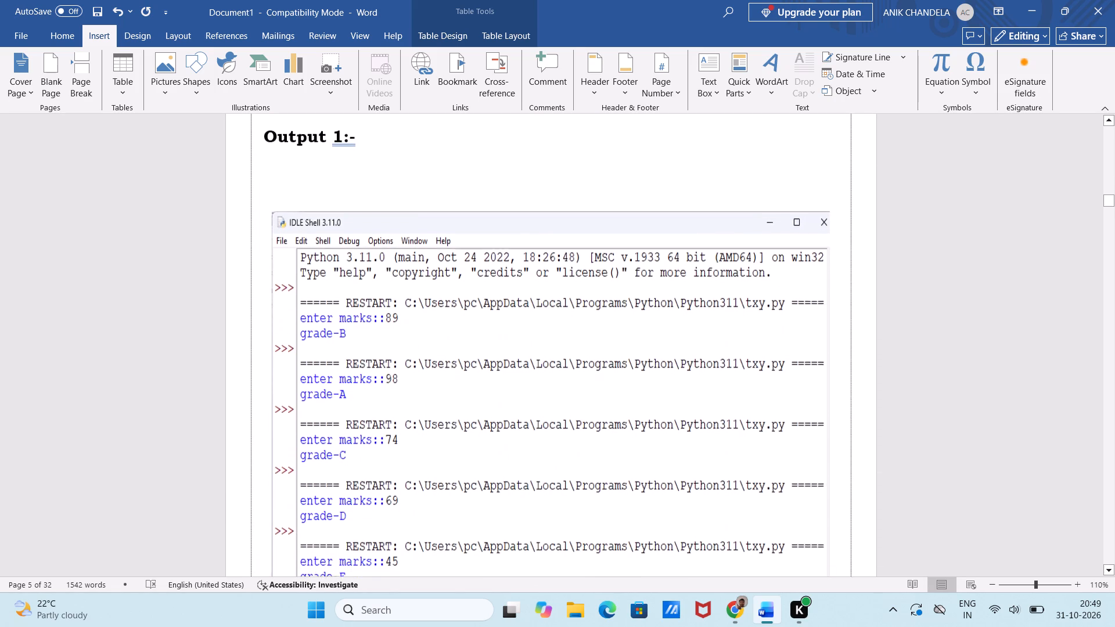
{"action": "scroll", "coordinate": [718, 275], "scroll_direction": "down", "scroll_amount": 8}
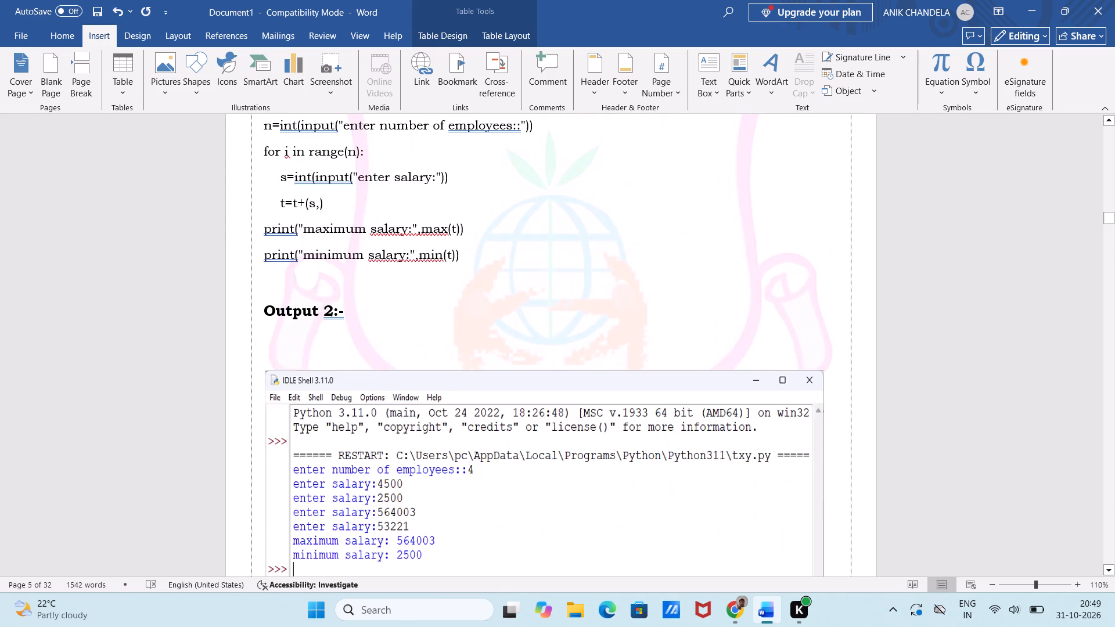
{"action": "scroll", "coordinate": [718, 275], "scroll_direction": "down", "scroll_amount": 5}
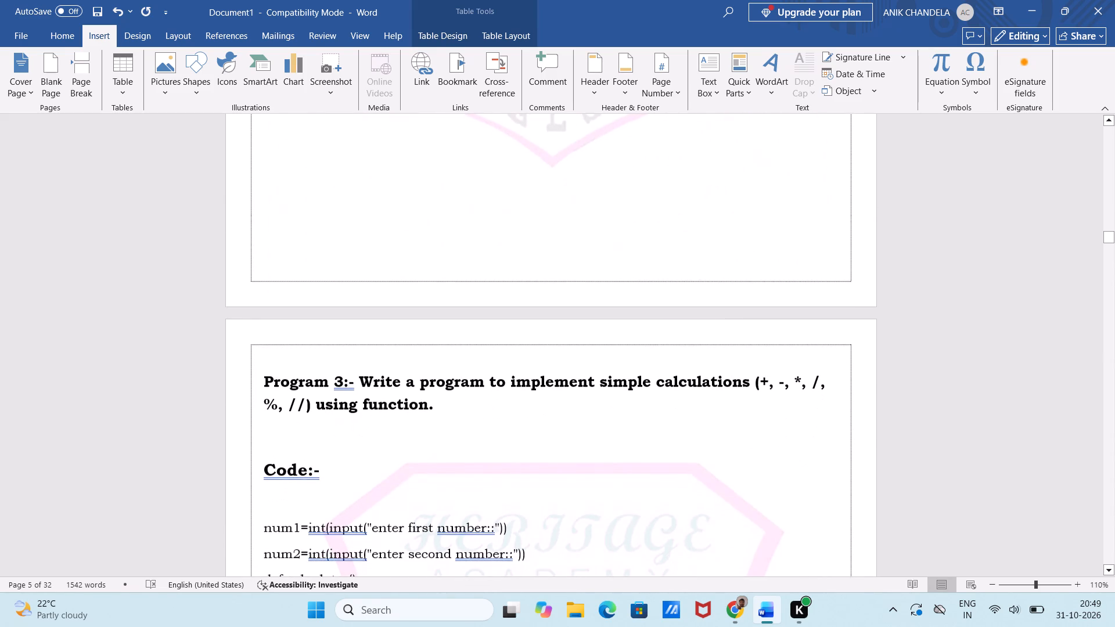
{"action": "scroll", "coordinate": [718, 275], "scroll_direction": "down", "scroll_amount": 4}
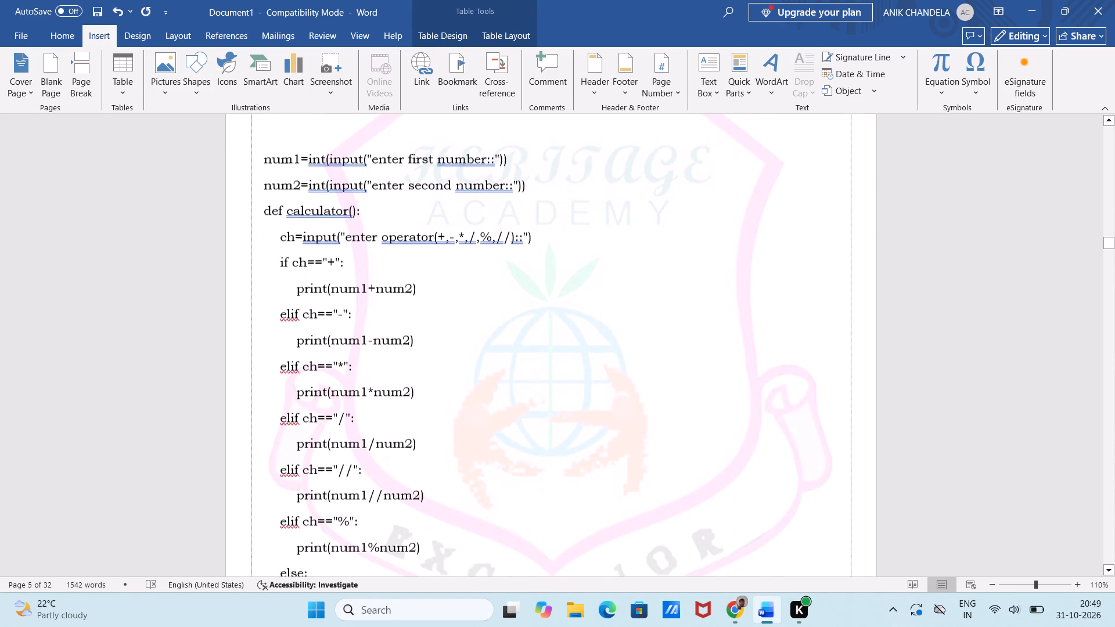
{"action": "scroll", "coordinate": [718, 275], "scroll_direction": "down", "scroll_amount": 6}
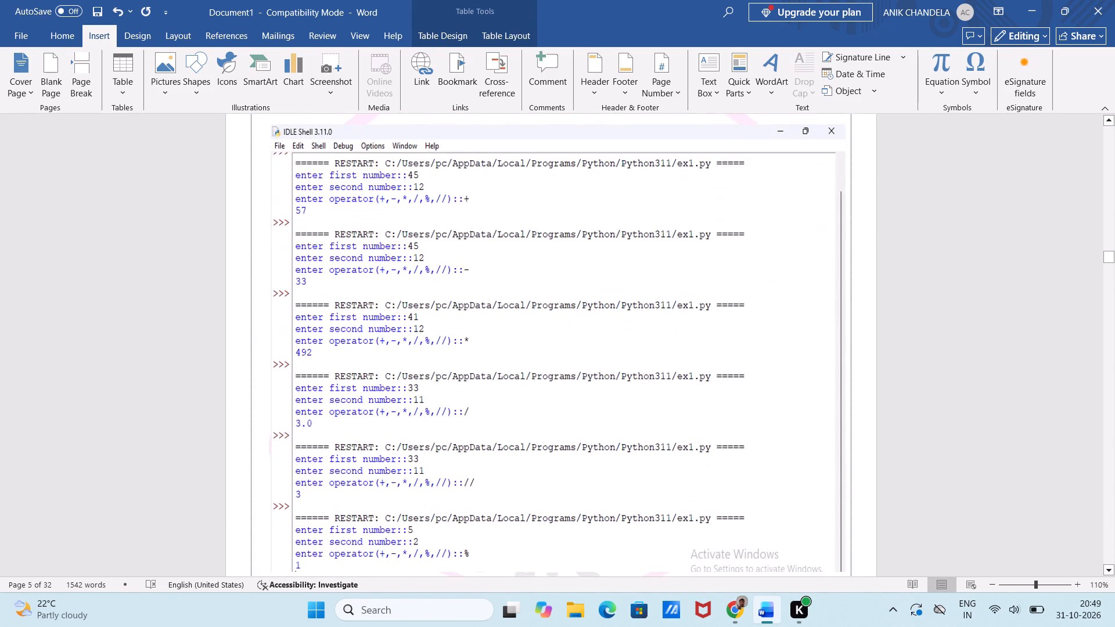
{"action": "scroll", "coordinate": [718, 275], "scroll_direction": "down", "scroll_amount": 2}
{"action": "scroll", "coordinate": [718, 275], "scroll_direction": "up", "scroll_amount": 1}
{"action": "scroll", "coordinate": [718, 275], "scroll_direction": "down", "scroll_amount": 1}
{"action": "scroll", "coordinate": [718, 275], "scroll_direction": "up", "scroll_amount": 2}
{"action": "scroll", "coordinate": [718, 275], "scroll_direction": "down", "scroll_amount": 1}
{"action": "scroll", "coordinate": [718, 275], "scroll_direction": "up", "scroll_amount": 1}
{"action": "scroll", "coordinate": [718, 275], "scroll_direction": "down", "scroll_amount": 1}
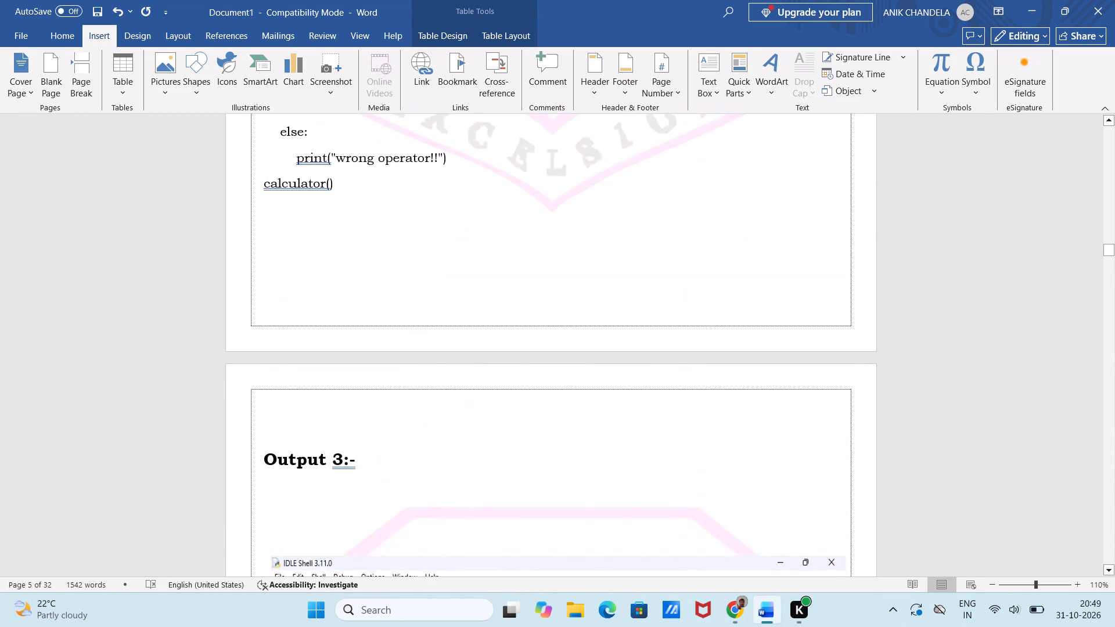
{"action": "scroll", "coordinate": [725, 248], "scroll_direction": "down", "scroll_amount": 1}
{"action": "scroll", "coordinate": [745, 174], "scroll_direction": "down", "scroll_amount": 6}
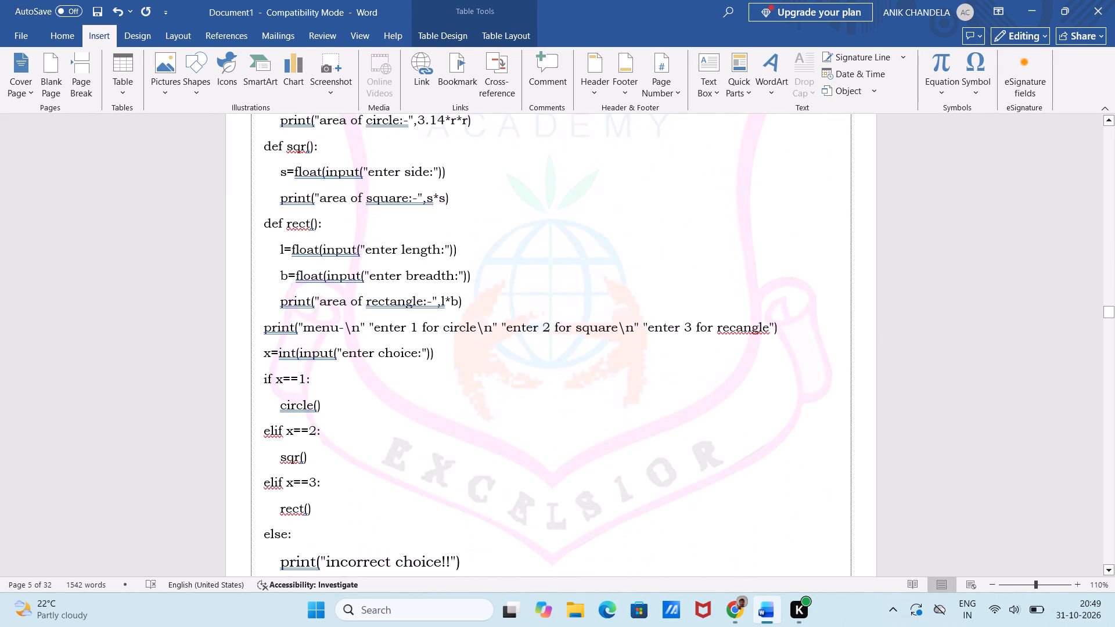
Add six spaces at the end of the b=float(input("enter breadth:")) line in the area-calculation code.
{"action": "left_click", "coordinate": [674, 234]}
{"action": "left_click", "coordinate": [588, 274]}
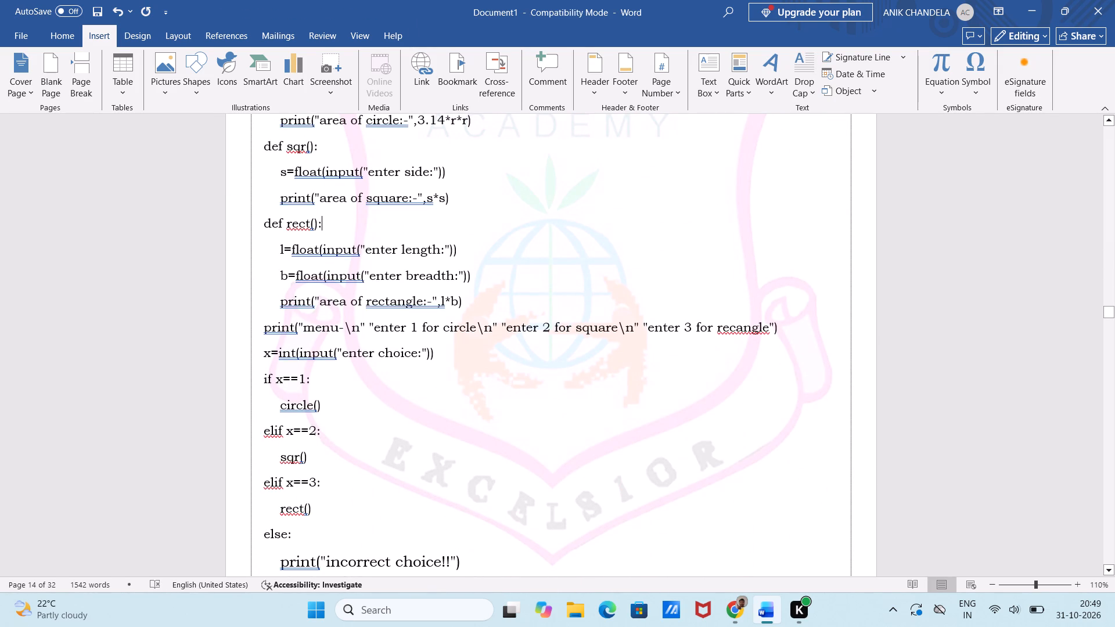
{"action": "key", "text": "space"}
{"action": "key", "text": "space"}
{"action": "key", "text": "space"}
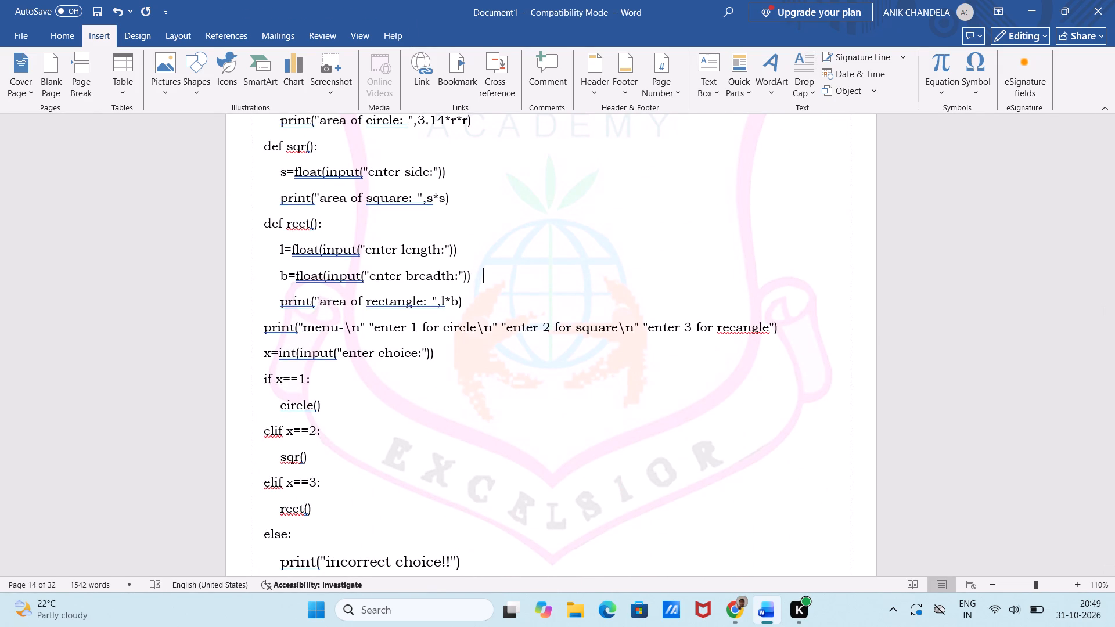
{"action": "key", "text": "space"}
{"action": "key", "text": "space"}
{"action": "key", "text": "space"}
{"action": "scroll", "coordinate": [588, 274], "scroll_direction": "up", "scroll_amount": 7}
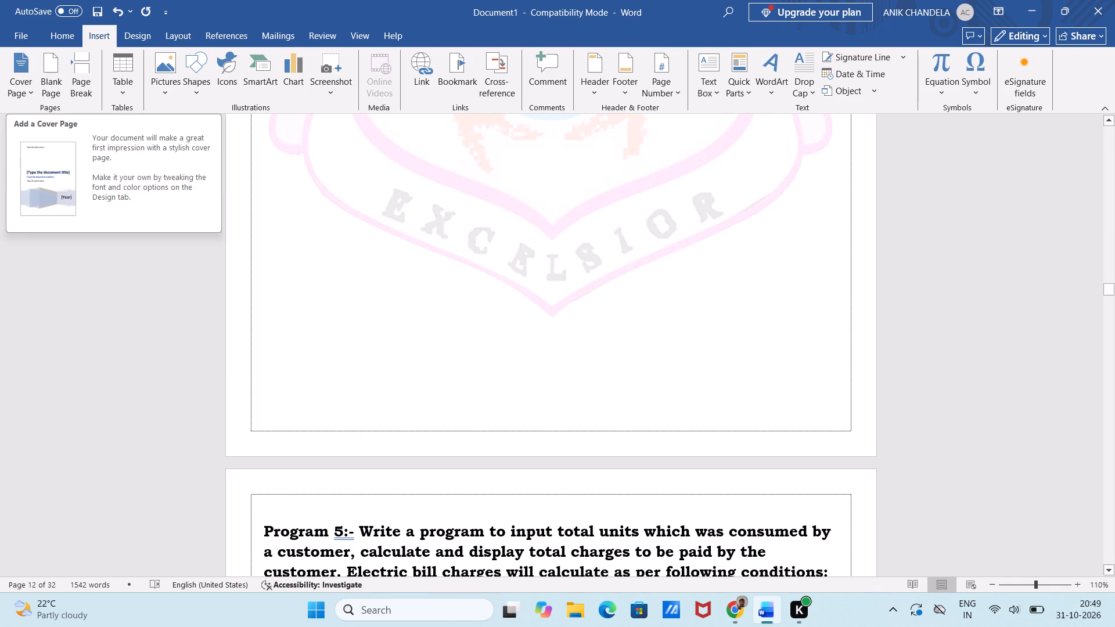
{"action": "scroll", "coordinate": [609, 157], "scroll_direction": "up", "scroll_amount": 15}
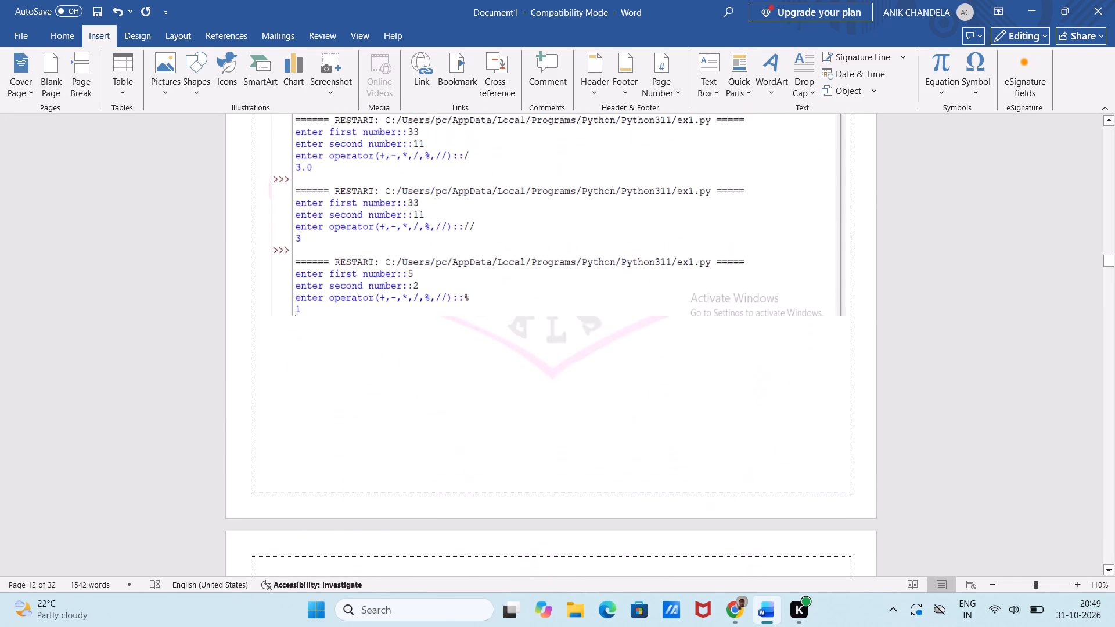
{"action": "scroll", "coordinate": [609, 157], "scroll_direction": "up", "scroll_amount": 10}
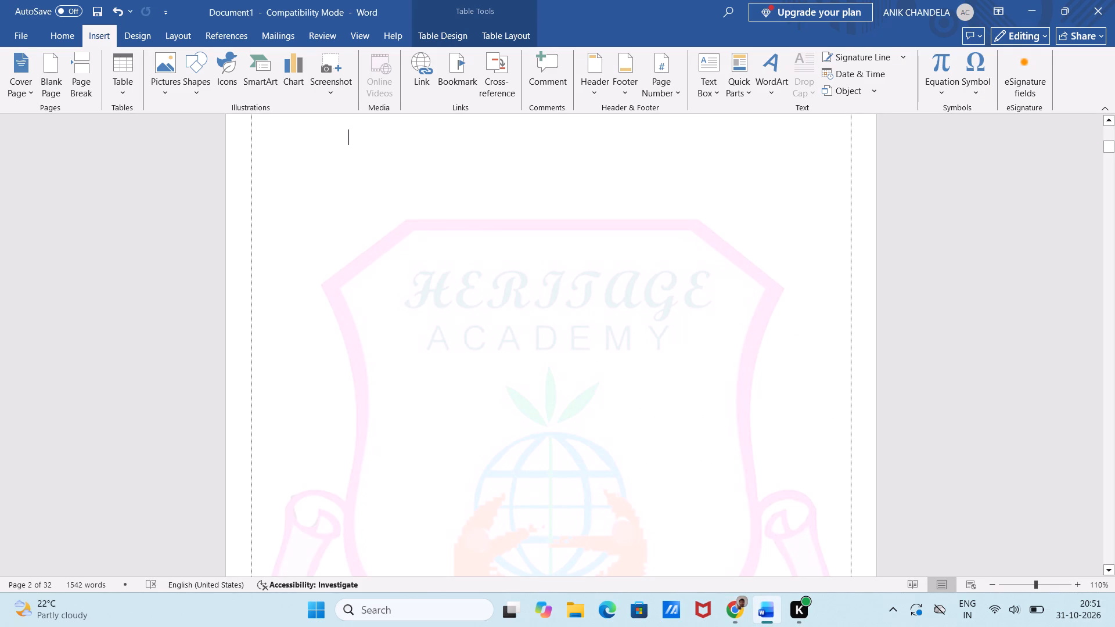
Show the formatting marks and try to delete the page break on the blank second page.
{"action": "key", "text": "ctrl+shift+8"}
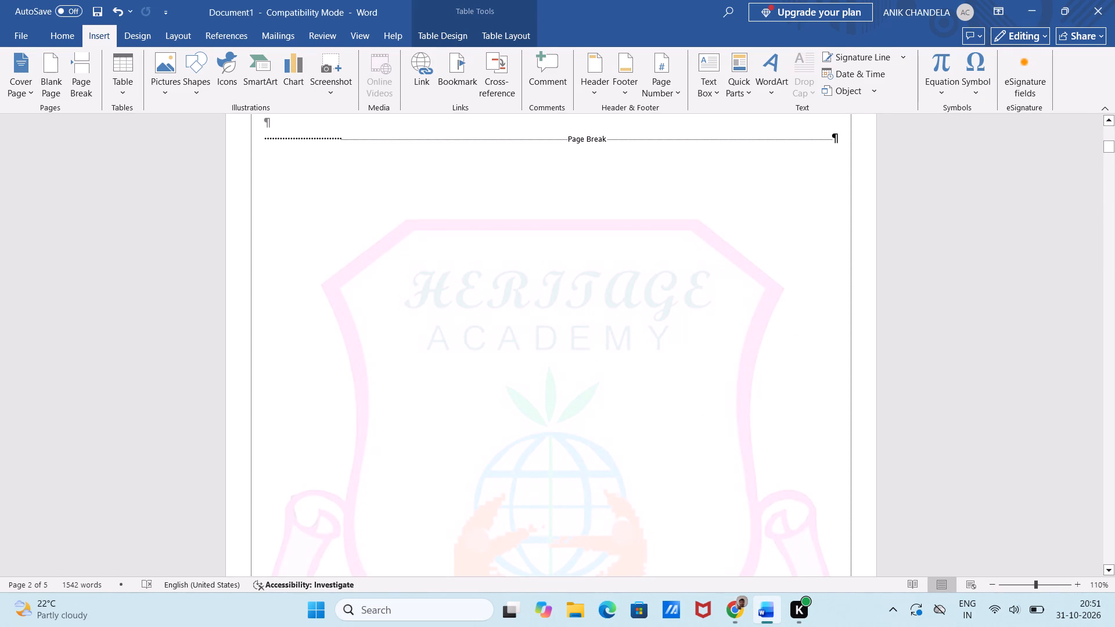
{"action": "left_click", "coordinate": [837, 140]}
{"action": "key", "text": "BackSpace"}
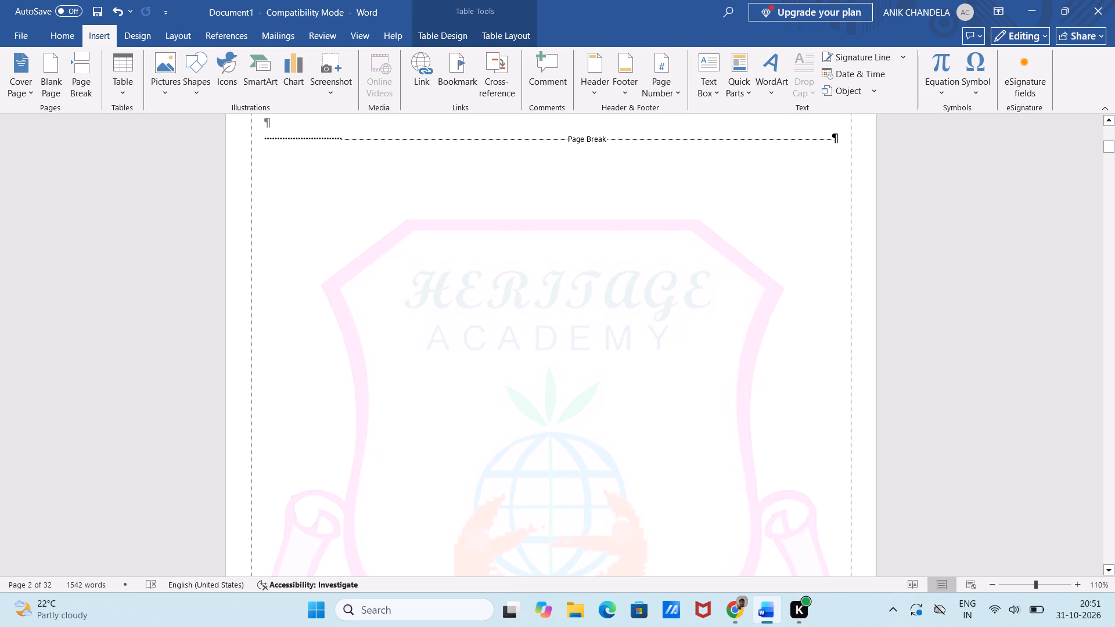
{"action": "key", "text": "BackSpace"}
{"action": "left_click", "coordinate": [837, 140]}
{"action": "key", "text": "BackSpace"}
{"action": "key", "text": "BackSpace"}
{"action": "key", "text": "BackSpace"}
Delete the blank second page by erasing backward from its first empty paragraph into the XIITH A(SCIENCE) line on the cover page.
{"action": "scroll", "coordinate": [725, 128], "scroll_direction": "up", "scroll_amount": 1}
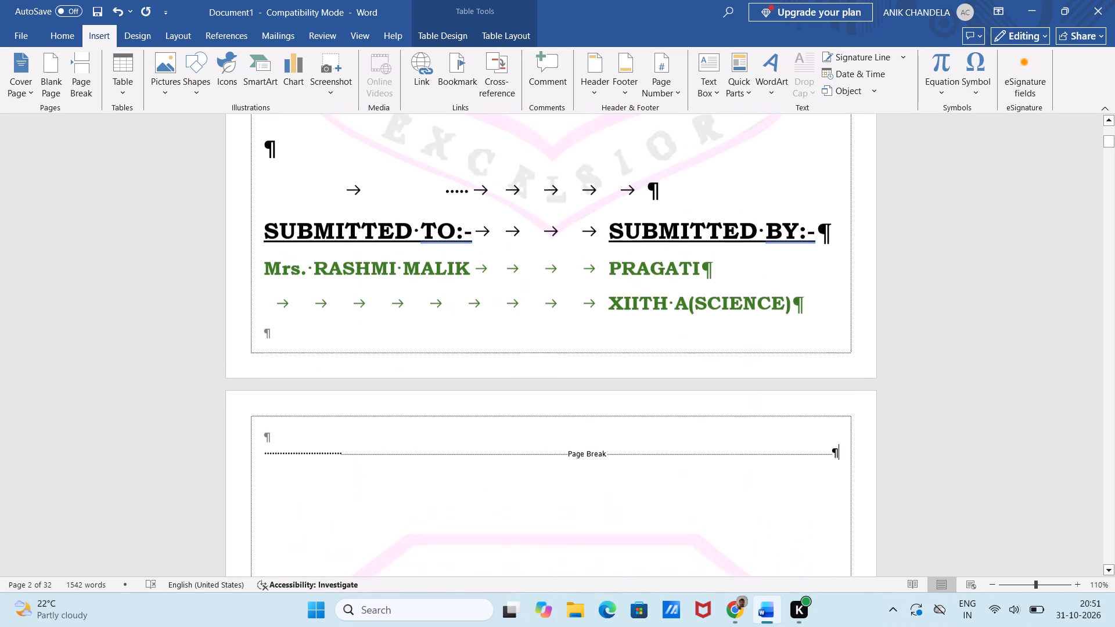
{"action": "scroll", "coordinate": [518, 430], "scroll_direction": "up", "scroll_amount": 5}
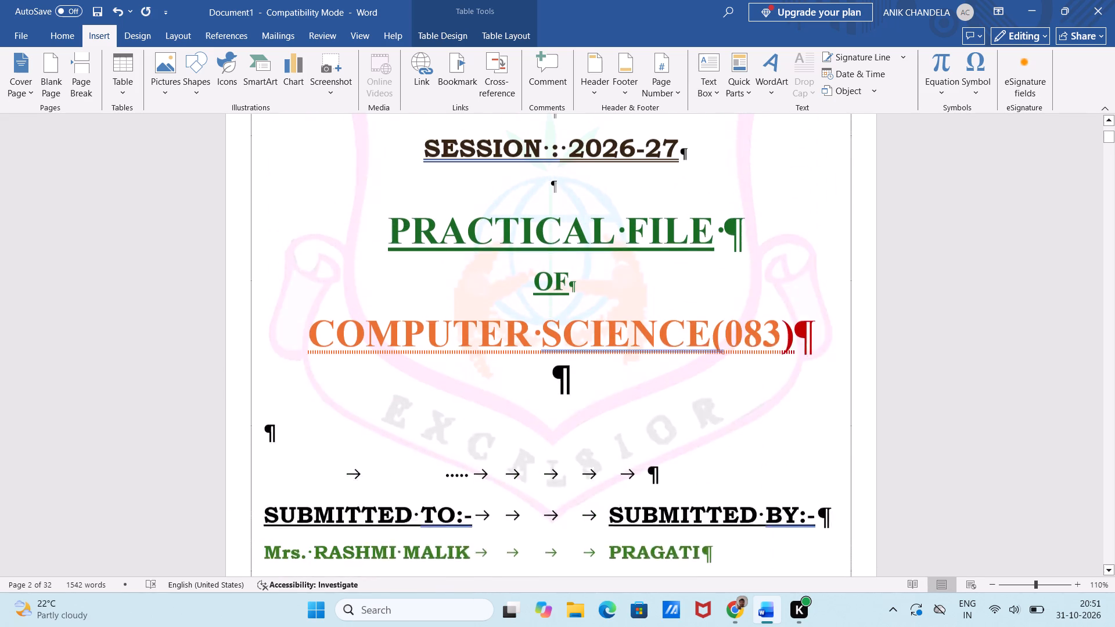
{"action": "scroll", "coordinate": [518, 430], "scroll_direction": "down", "scroll_amount": 1}
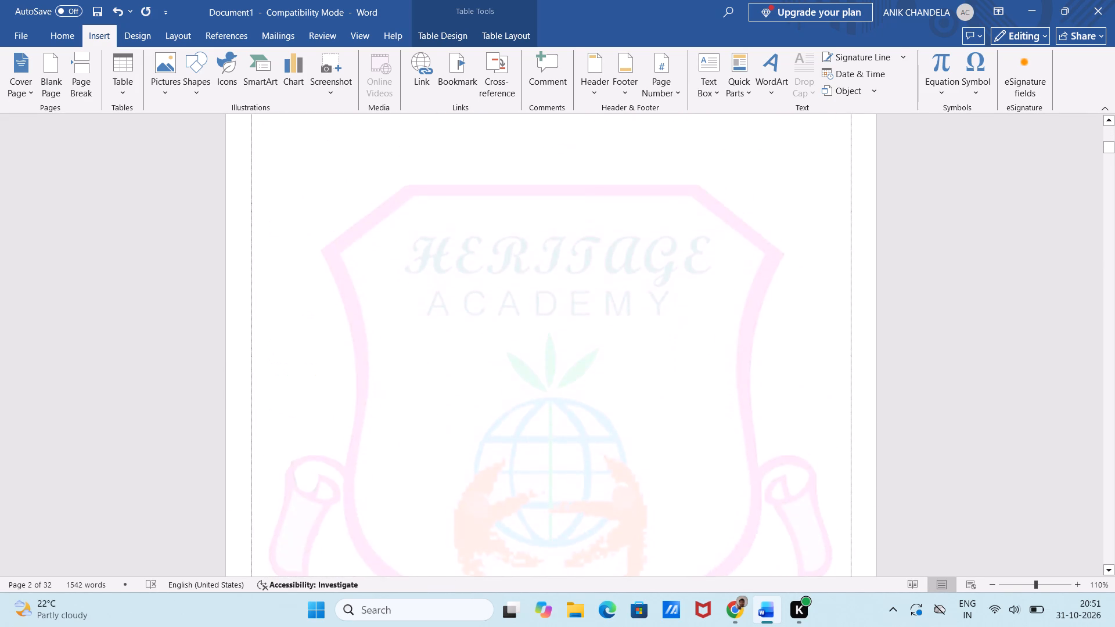
{"action": "scroll", "coordinate": [518, 430], "scroll_direction": "down", "scroll_amount": 1}
{"action": "left_click", "coordinate": [387, 381]}
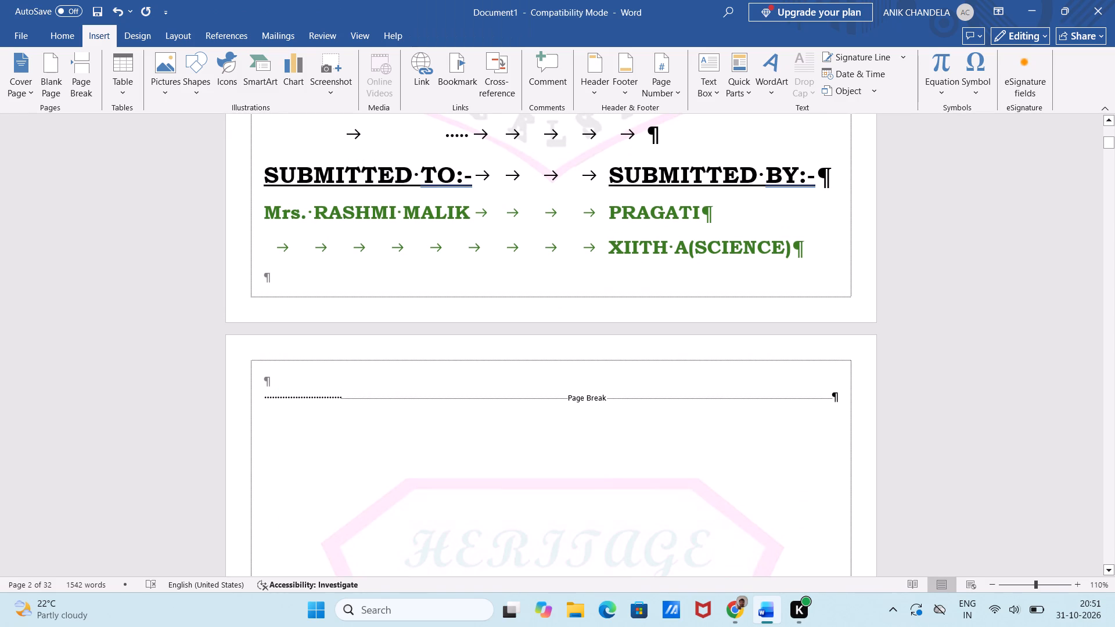
{"action": "key", "text": "BackSpace"}
{"action": "key", "text": "BackSpace"}
{"action": "key", "text": "BackSpace"}
{"action": "key", "text": "BackSpace"}
{"action": "key", "text": "BackSpace"}
{"action": "key", "text": "BackSpace"}
{"action": "key", "text": "BackSpace"}
{"action": "key", "text": "BackSpace"}
{"action": "key", "text": "BackSpace"}
{"action": "key", "text": "BackSpace"}
{"action": "key", "text": "BackSpace"}
{"action": "key", "text": "BackSpace"}
{"action": "key", "text": "BackSpace"}
{"action": "key", "text": "BackSpace"}
{"action": "key", "text": "BackSpace"}
{"action": "key", "text": "BackSpace"}
{"action": "key", "text": "BackSpace"}
{"action": "key", "text": "BackSpace"}
{"action": "key", "text": "BackSpace"}
{"action": "key", "text": "BackSpace"}
{"action": "key", "text": "BackSpace"}
{"action": "key", "text": "BackSpace"}
{"action": "key", "text": "BackSpace"}
{"action": "key", "text": "BackSpace"}
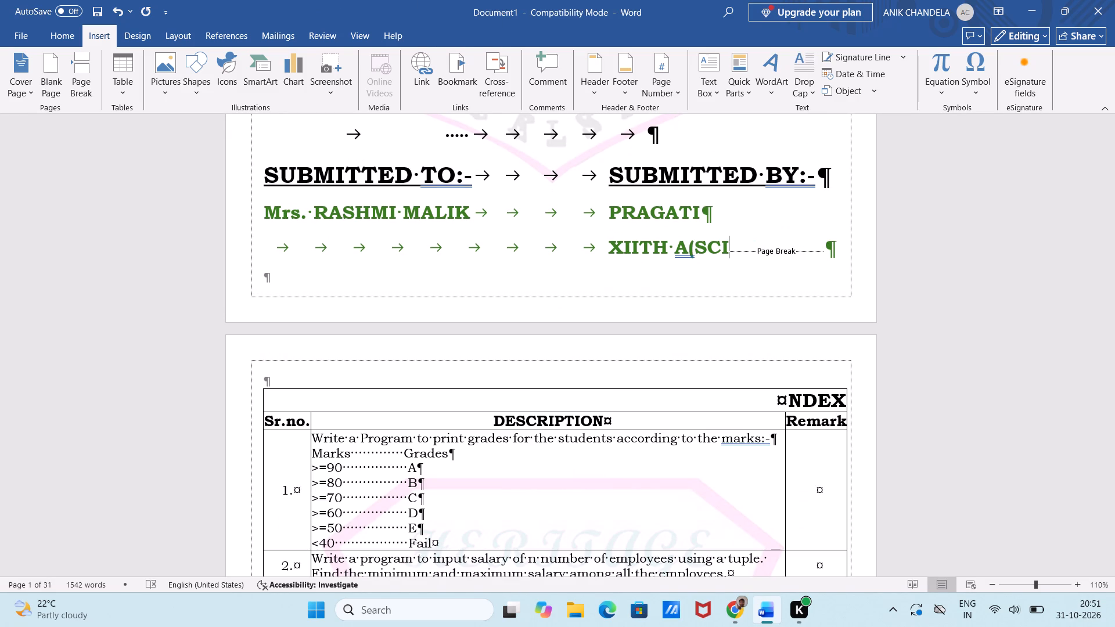
Undo the excess deletions in the XIITH A(SCIENCE) line and hide the formatting marks.
{"action": "key", "text": "ctrl+z"}
{"action": "key", "text": "ctrl+z"}
{"action": "key", "text": "ctrl+z"}
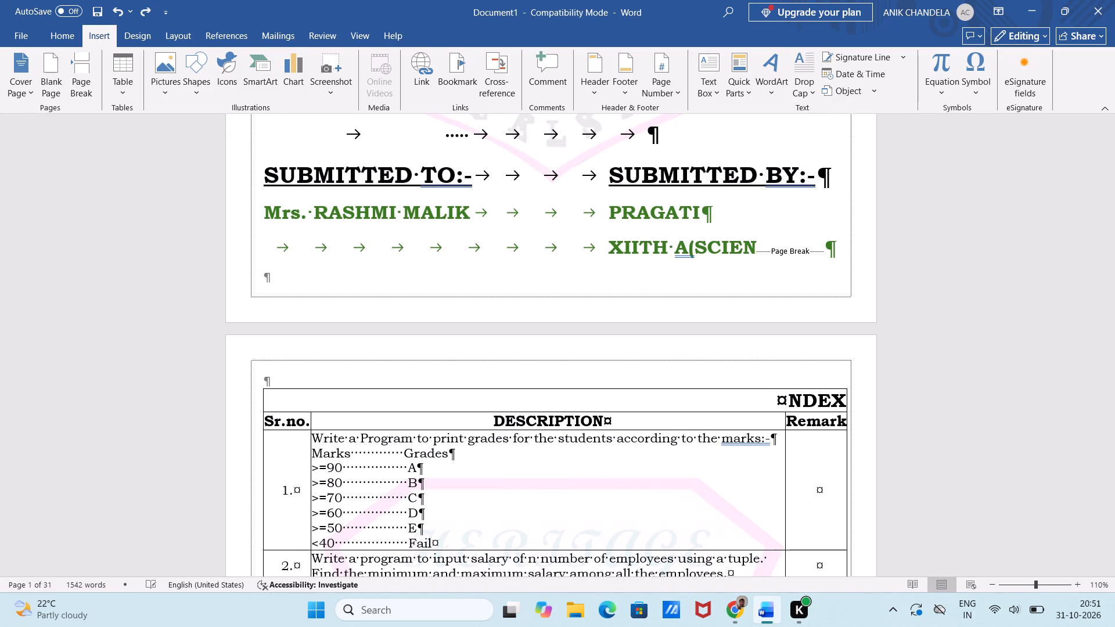
{"action": "key", "text": "ctrl+z"}
{"action": "key", "text": "ctrl+z"}
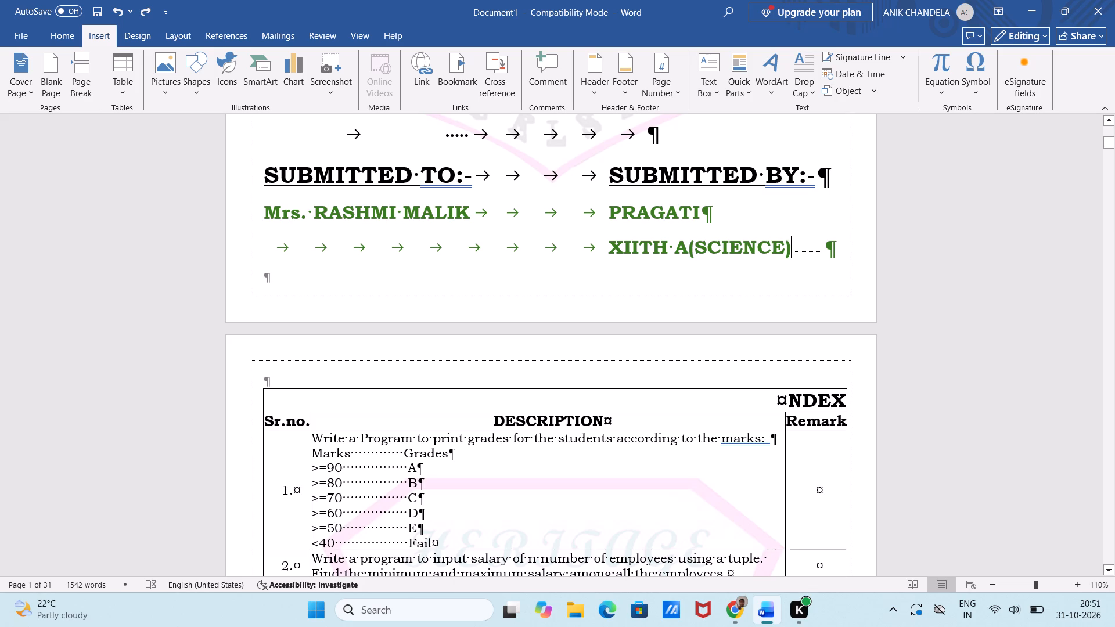
{"action": "key", "text": "ctrl+shift+8"}
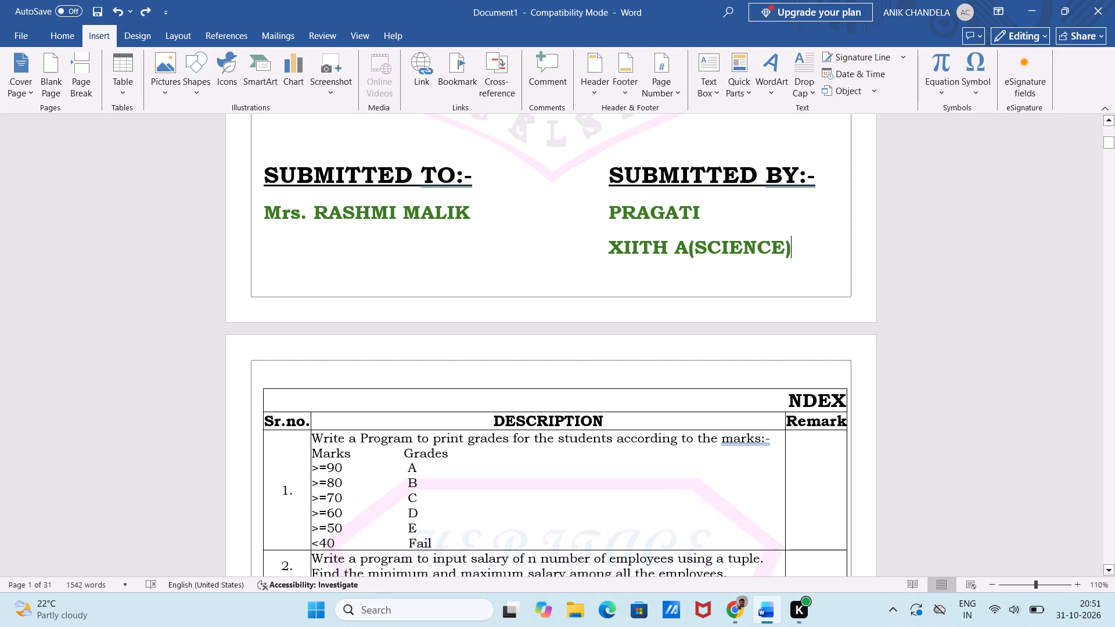
Look over the cover page and the INDEX table down to its last row, checking the layout around the removed page.
{"action": "scroll", "coordinate": [286, 235], "scroll_direction": "right", "scroll_amount": 1}
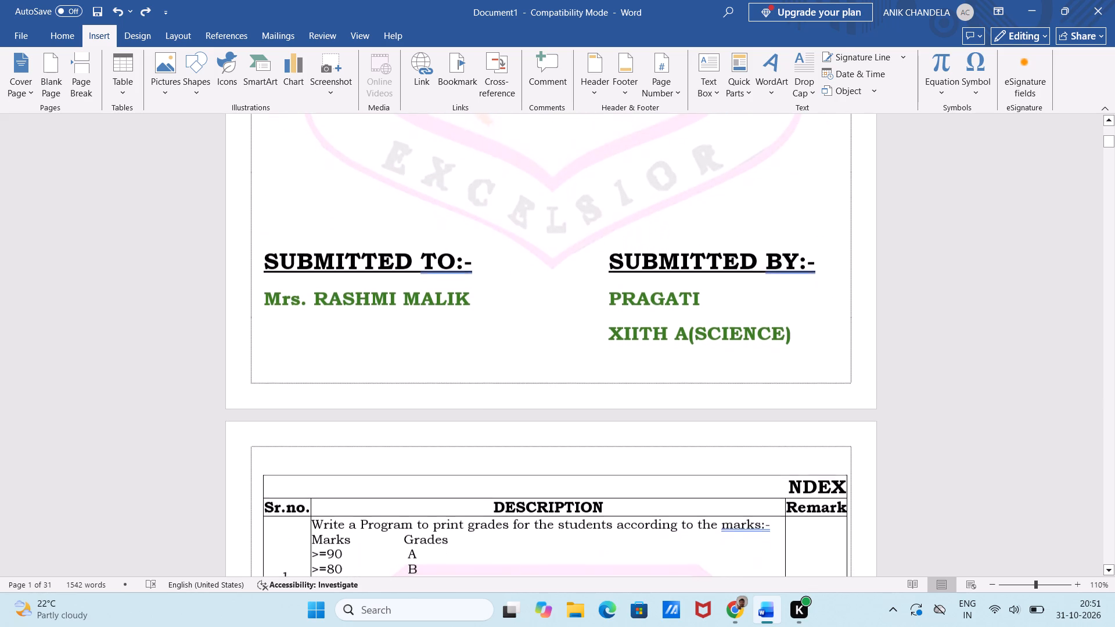
{"action": "scroll", "coordinate": [286, 235], "scroll_direction": "right", "scroll_amount": 1}
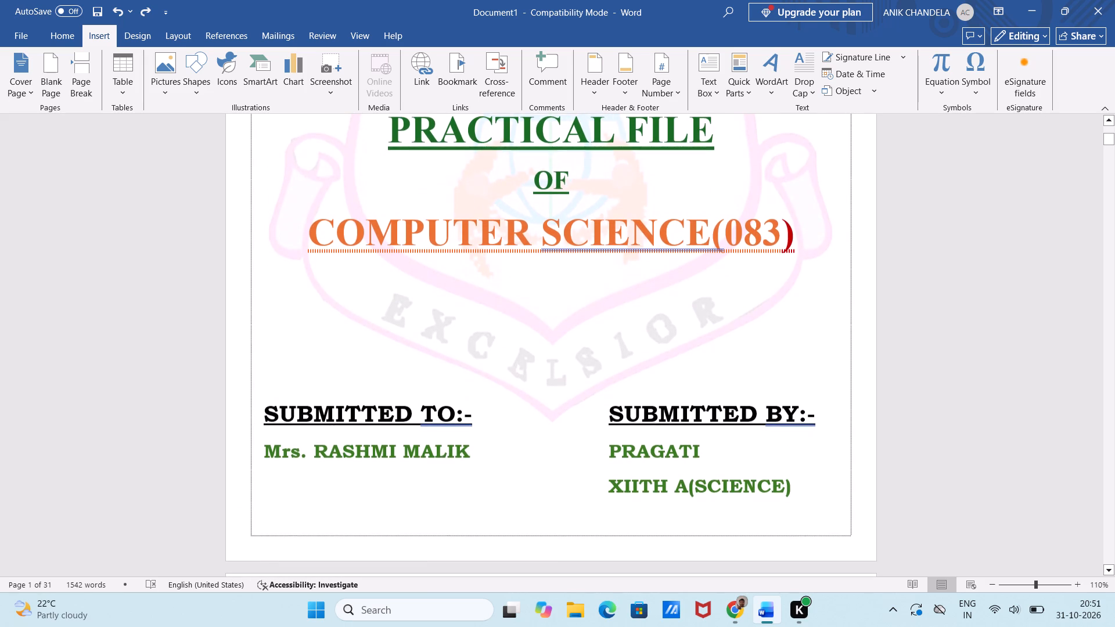
{"action": "scroll", "coordinate": [286, 235], "scroll_direction": "right", "scroll_amount": 1}
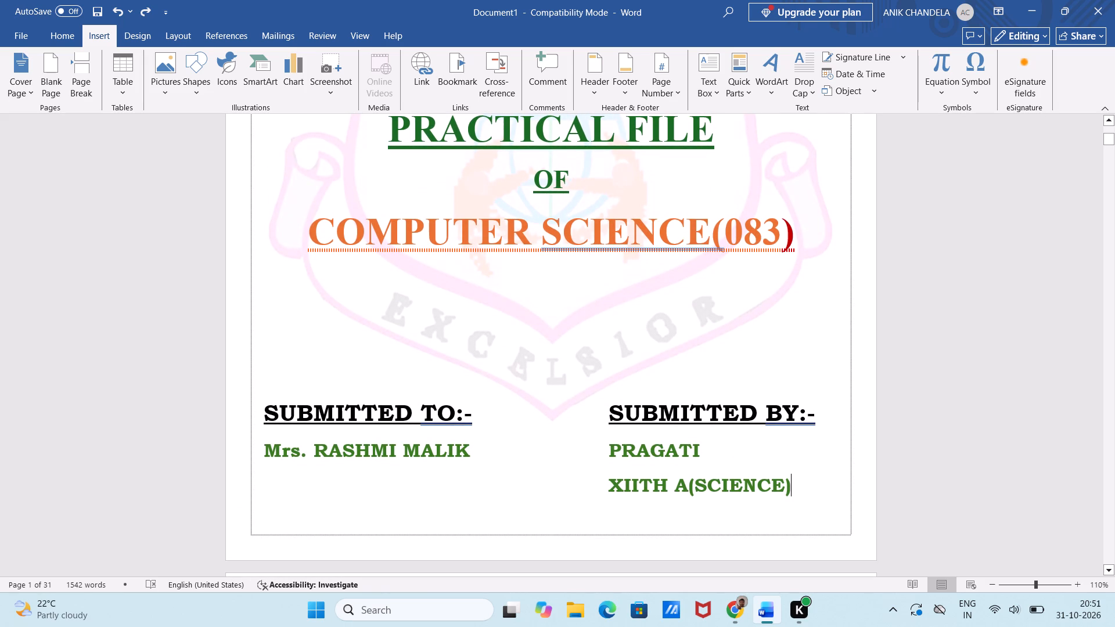
{"action": "scroll", "coordinate": [286, 235], "scroll_direction": "right", "scroll_amount": 1}
{"action": "scroll", "coordinate": [286, 235], "scroll_direction": "down", "scroll_amount": 1}
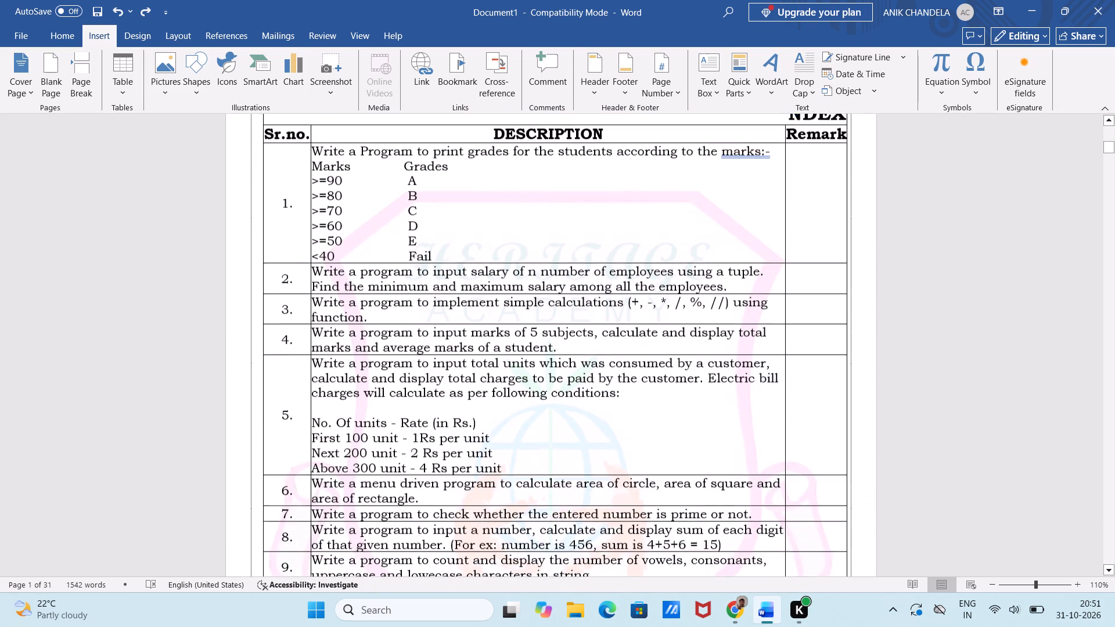
{"action": "scroll", "coordinate": [286, 235], "scroll_direction": "down", "scroll_amount": 4}
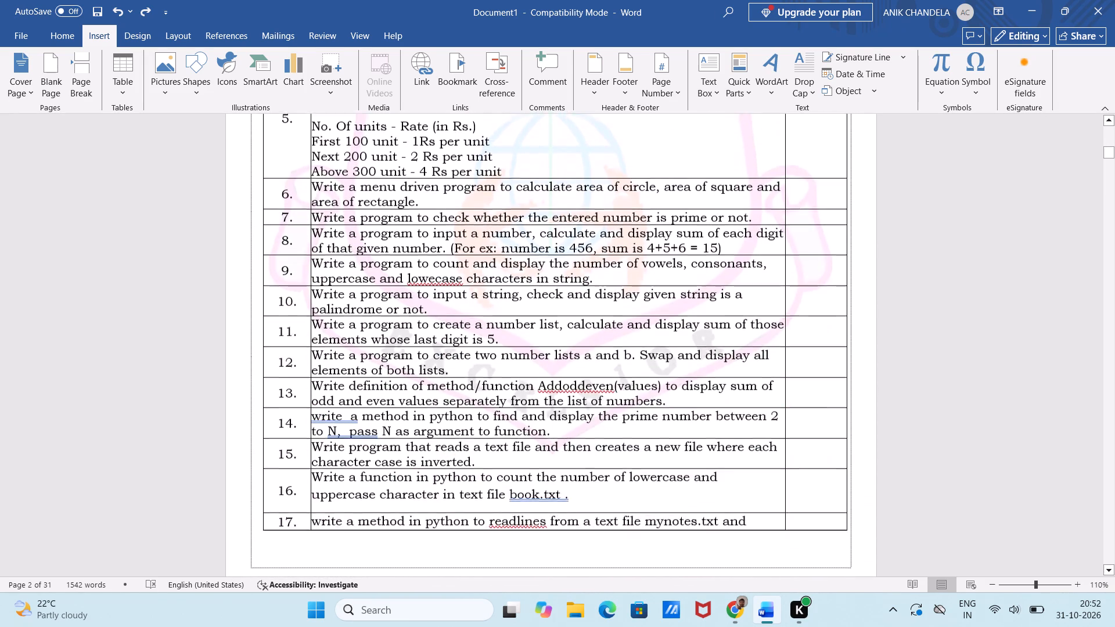
{"action": "scroll", "coordinate": [286, 235], "scroll_direction": "down", "scroll_amount": 5}
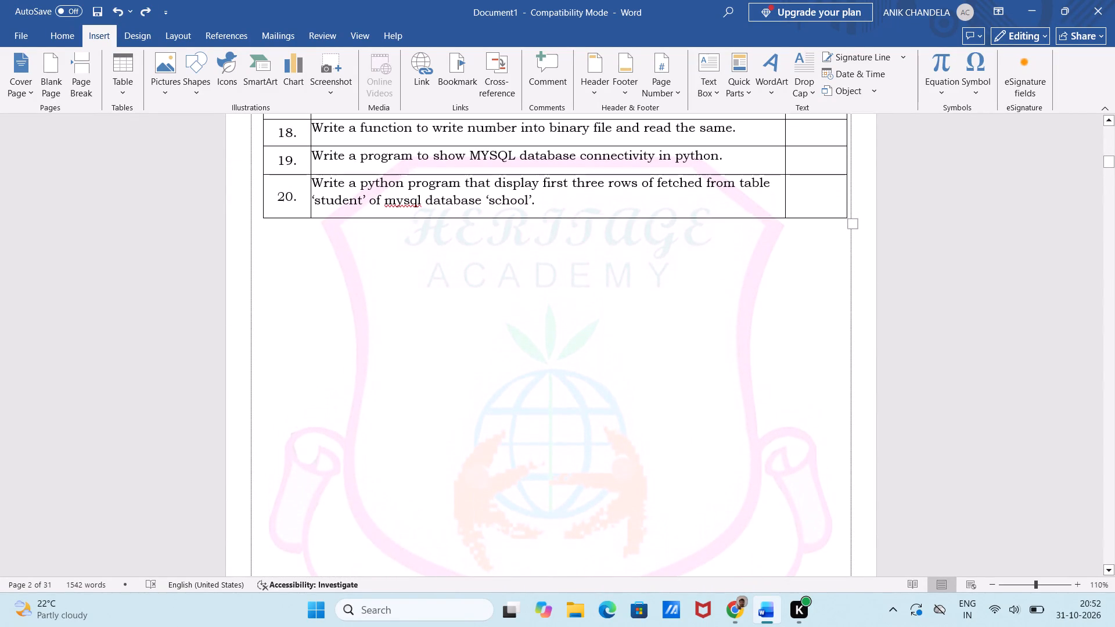
Bring up the editing options for the description cell of row 20 in the INDEX table.
{"action": "left_click", "coordinate": [328, 172]}
{"action": "left_click", "coordinate": [293, 208]}
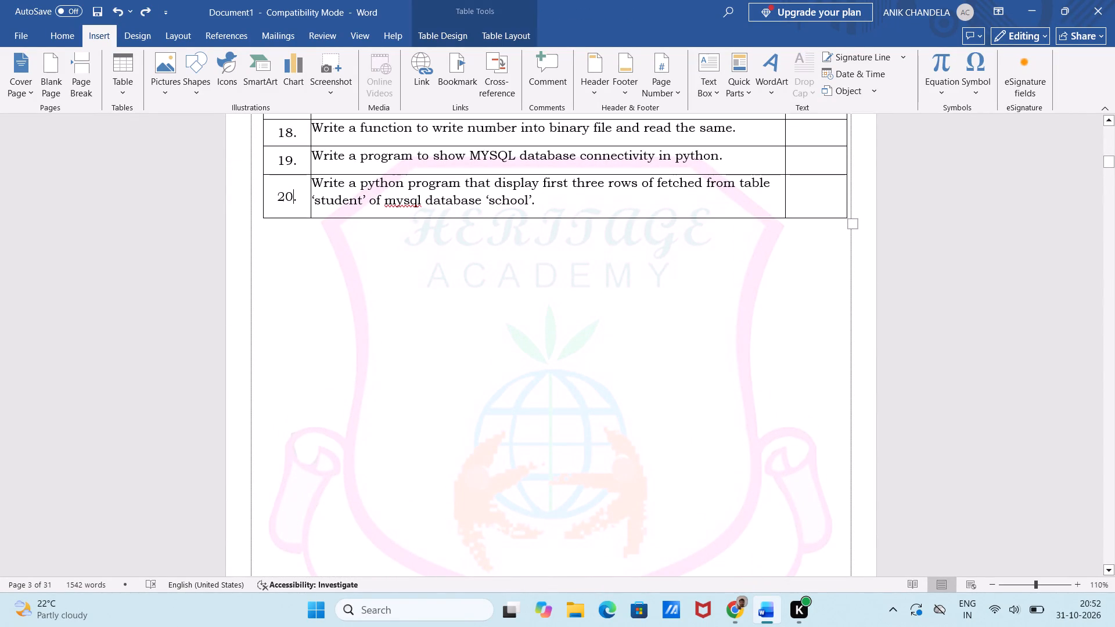
{"action": "left_click", "coordinate": [430, 37]}
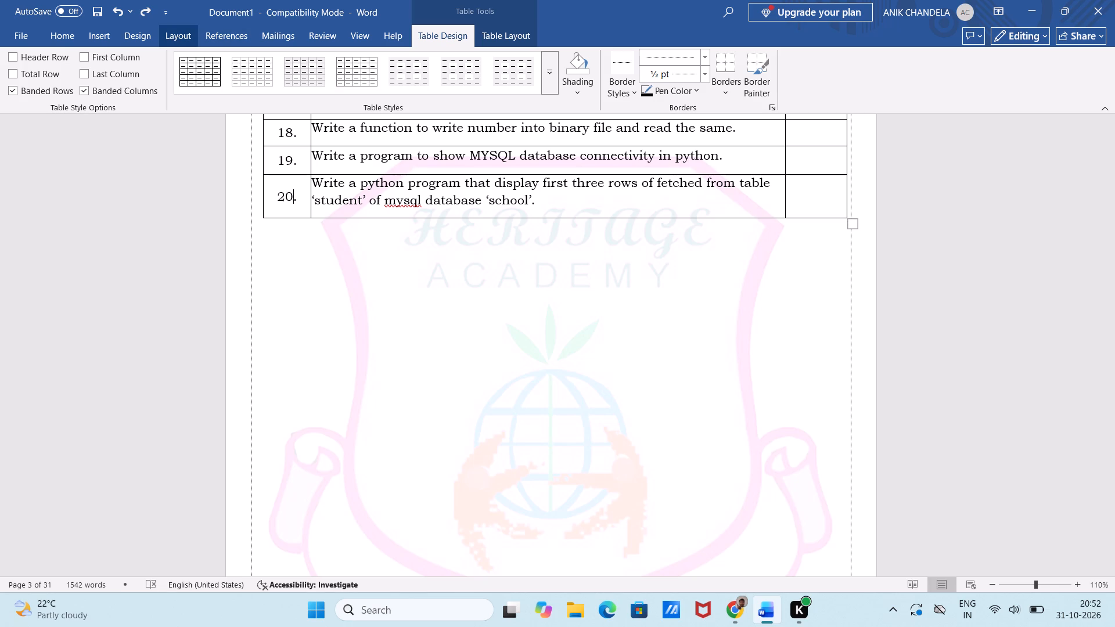
{"action": "left_click", "coordinate": [148, 38]}
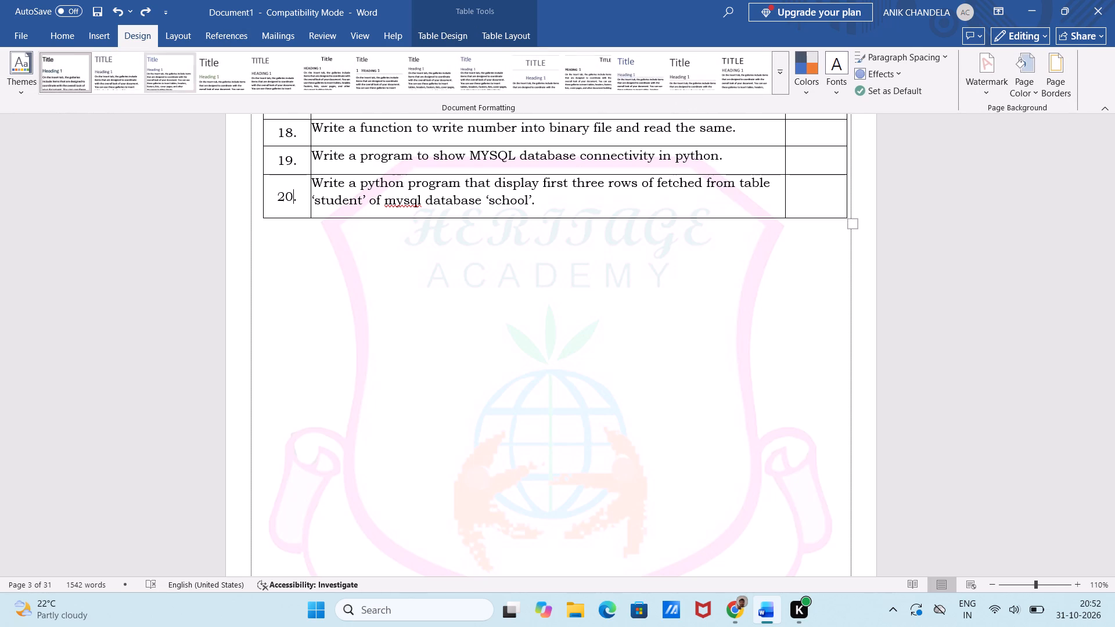
{"action": "right_click", "coordinate": [347, 190]}
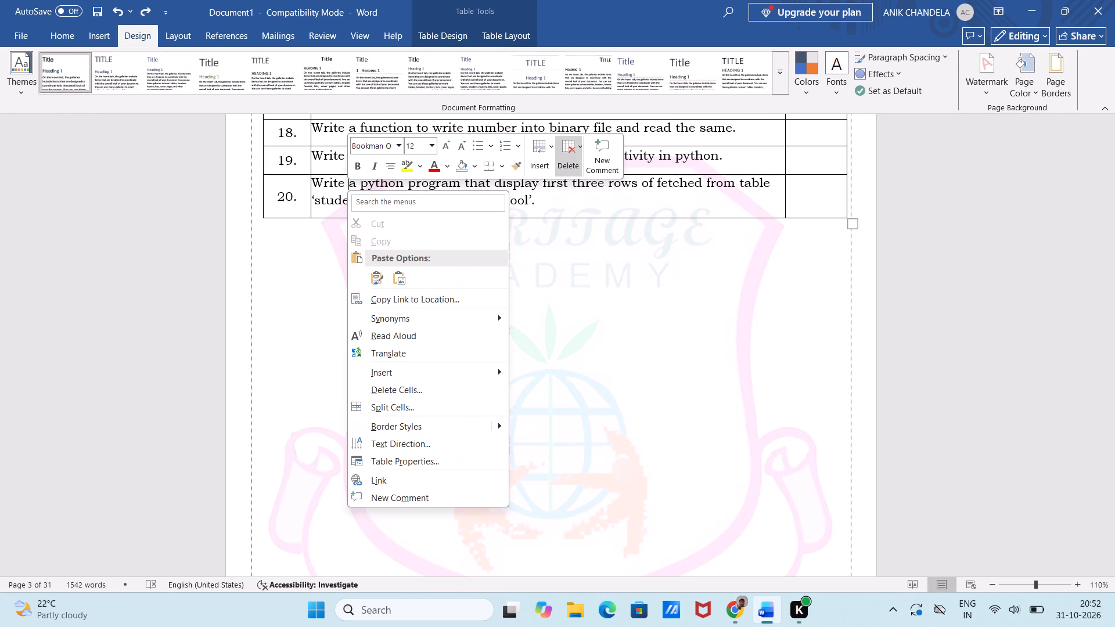
Insert a new row below row 20 of the INDEX table.
{"action": "left_click", "coordinate": [533, 151]}
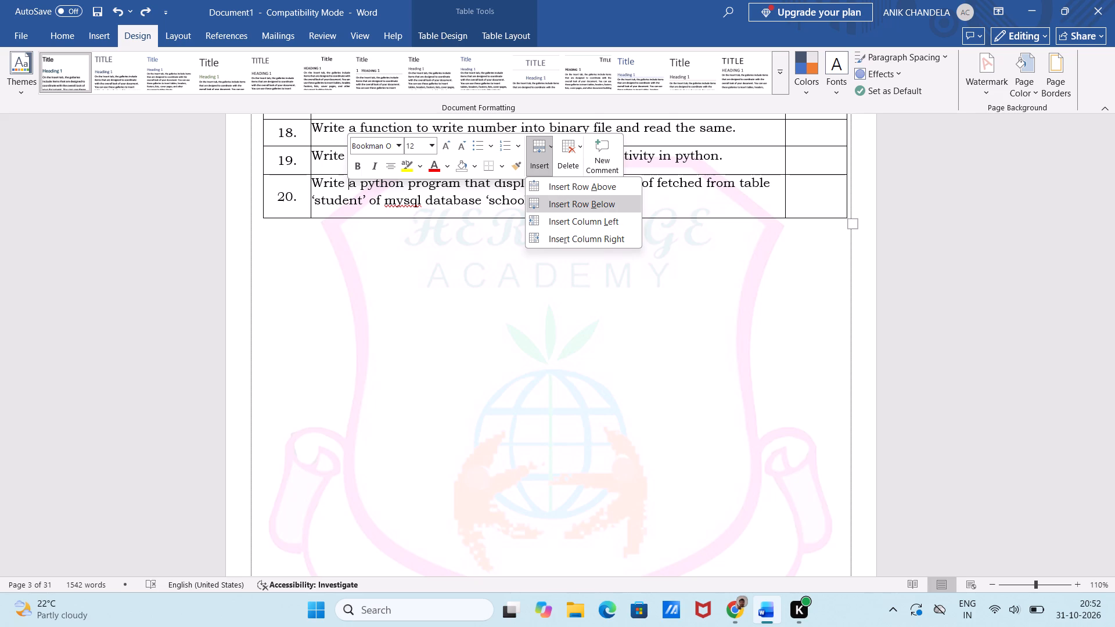
{"action": "left_click", "coordinate": [553, 196]}
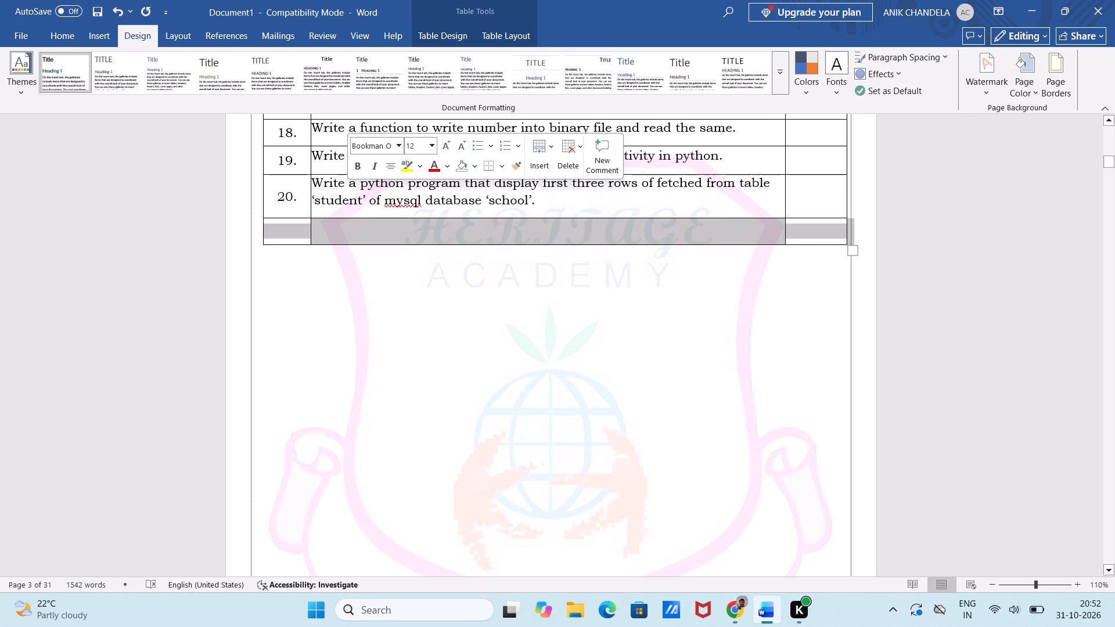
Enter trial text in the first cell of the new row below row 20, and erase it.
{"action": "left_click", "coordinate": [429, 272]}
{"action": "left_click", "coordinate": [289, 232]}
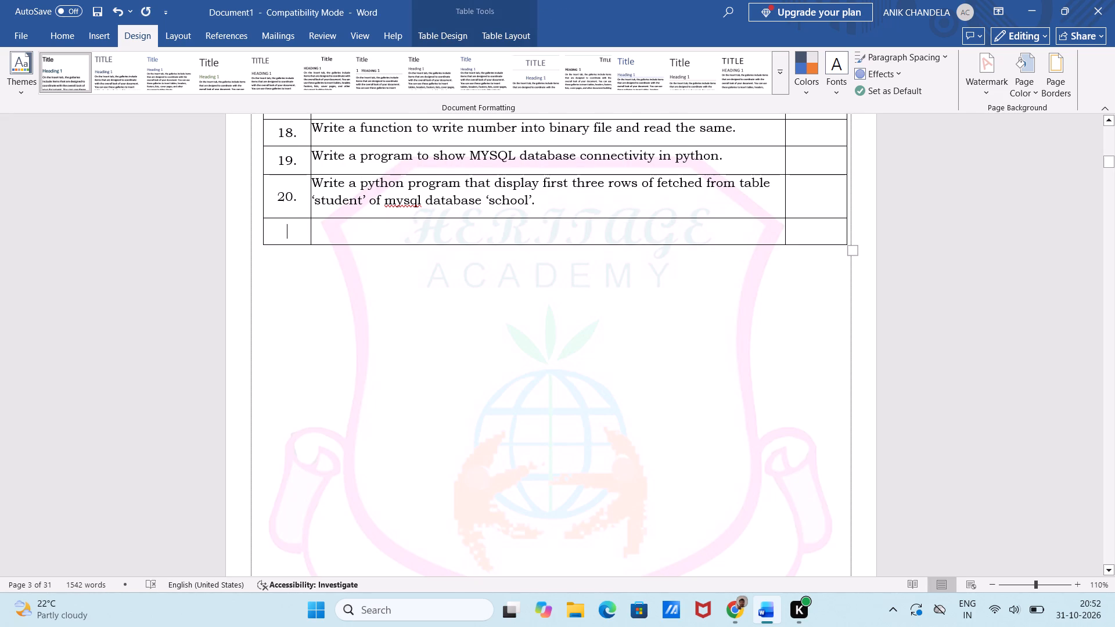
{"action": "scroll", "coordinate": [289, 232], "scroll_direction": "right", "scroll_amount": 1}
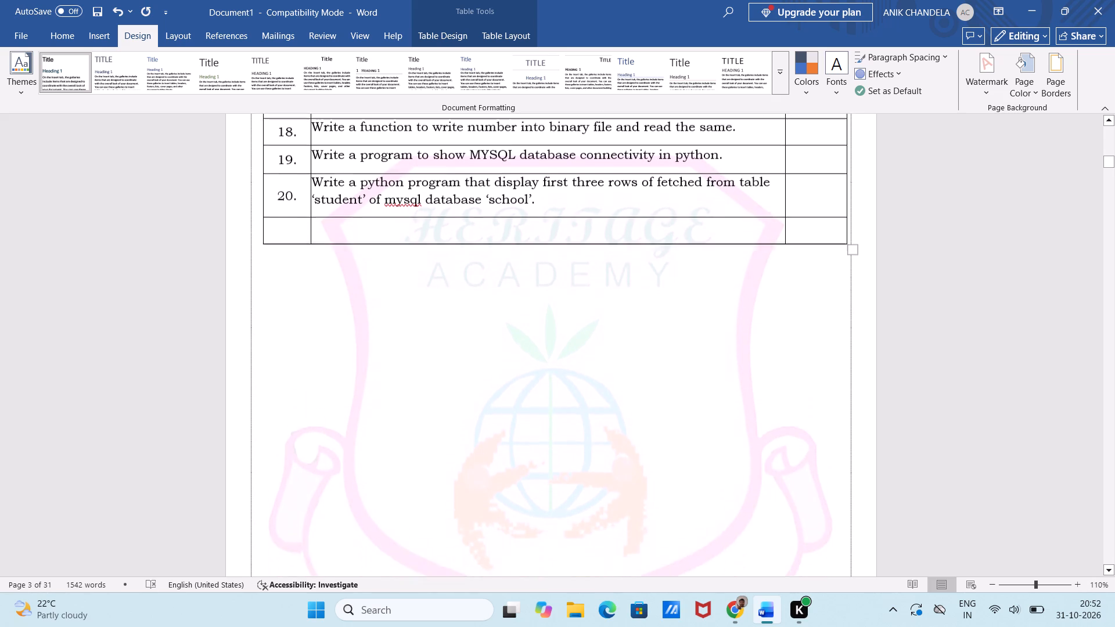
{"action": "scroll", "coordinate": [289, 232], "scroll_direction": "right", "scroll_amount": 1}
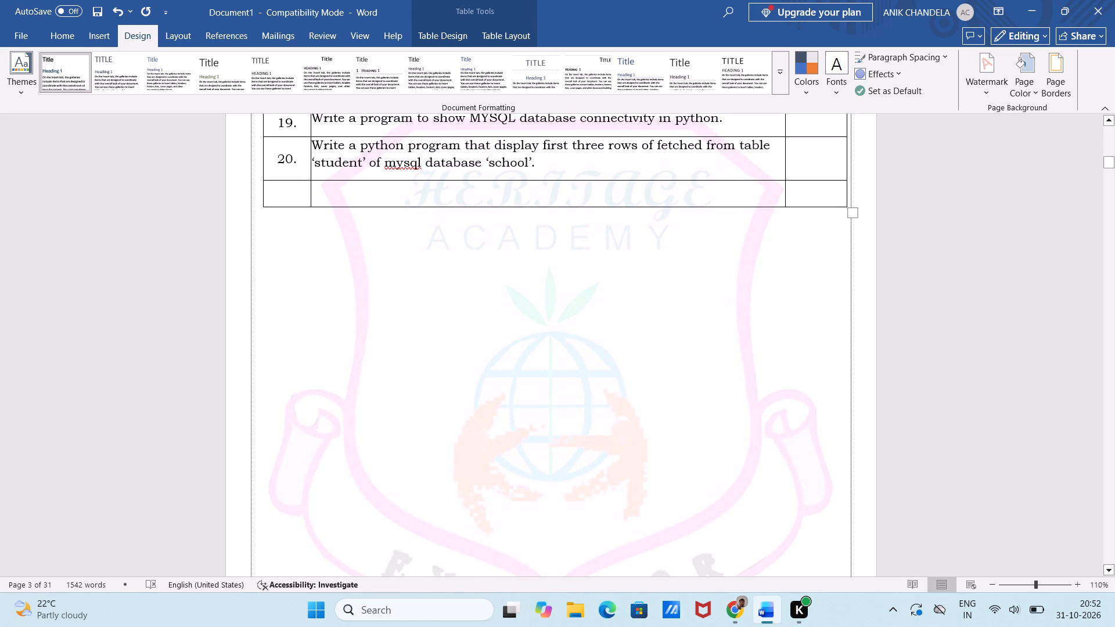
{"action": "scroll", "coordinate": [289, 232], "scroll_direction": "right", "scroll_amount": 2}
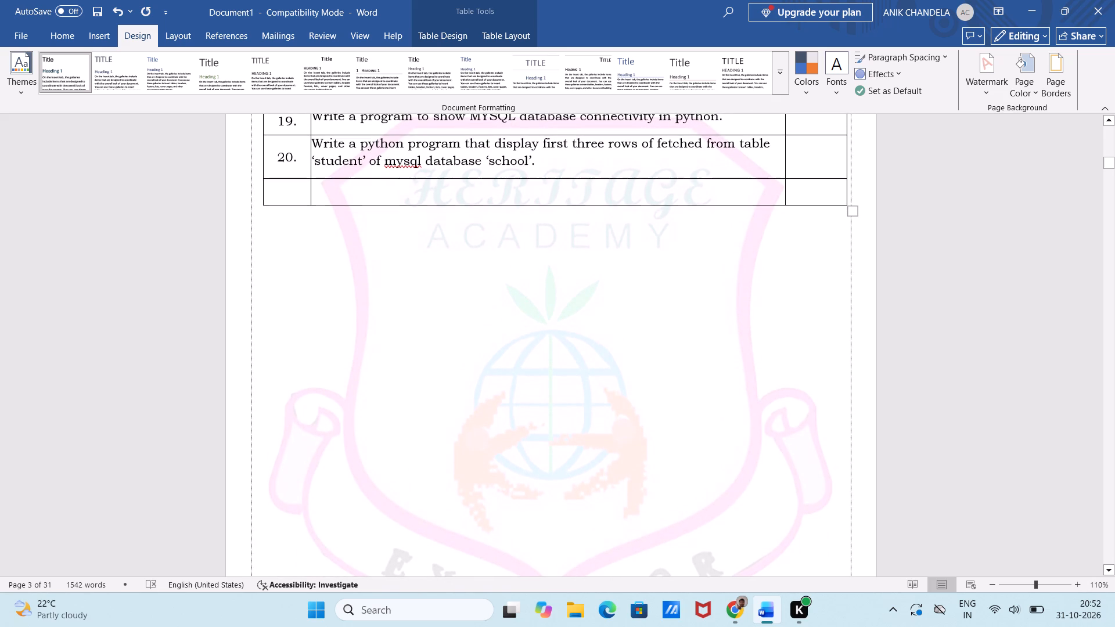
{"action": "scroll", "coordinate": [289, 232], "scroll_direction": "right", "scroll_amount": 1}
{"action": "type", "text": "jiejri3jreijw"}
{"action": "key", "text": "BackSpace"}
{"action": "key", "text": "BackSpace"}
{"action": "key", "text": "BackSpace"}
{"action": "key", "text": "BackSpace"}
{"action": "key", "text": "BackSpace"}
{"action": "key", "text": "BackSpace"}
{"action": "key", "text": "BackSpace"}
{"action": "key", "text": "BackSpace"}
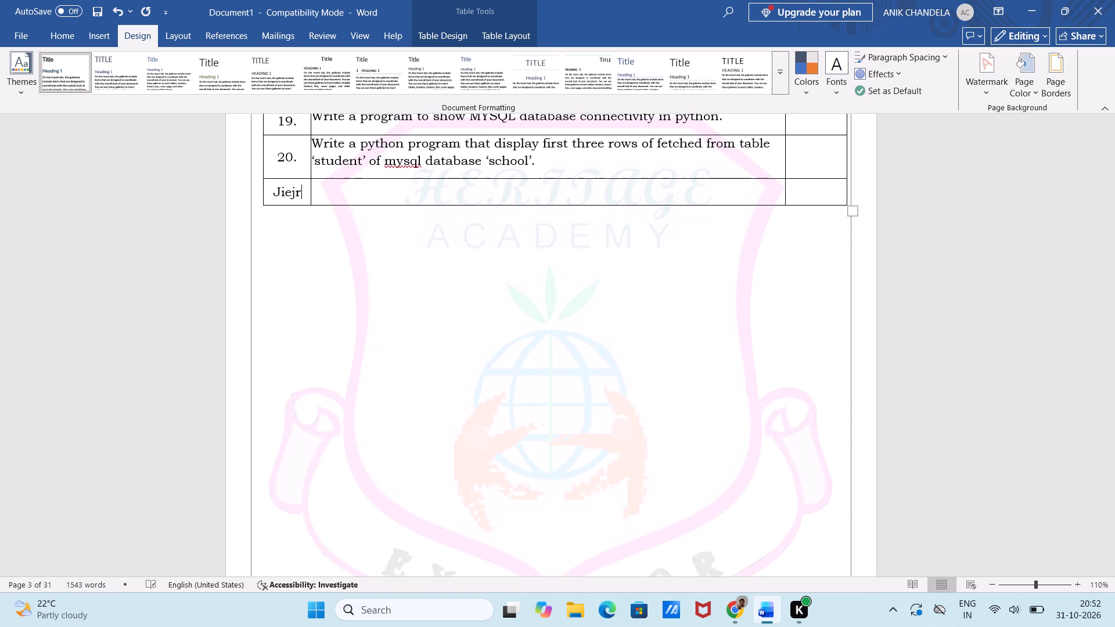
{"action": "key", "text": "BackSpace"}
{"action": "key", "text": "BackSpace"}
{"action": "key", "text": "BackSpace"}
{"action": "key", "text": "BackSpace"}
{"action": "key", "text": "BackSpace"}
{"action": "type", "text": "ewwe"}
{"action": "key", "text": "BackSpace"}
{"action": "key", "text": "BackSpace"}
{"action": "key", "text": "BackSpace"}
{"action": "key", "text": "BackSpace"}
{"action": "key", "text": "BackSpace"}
Undo the last edits in the first cell of the new row below row 20 and number it "21.".
{"action": "key", "text": "space"}
{"action": "key", "text": "ctrl+z"}
{"action": "key", "text": "ctrl+z"}
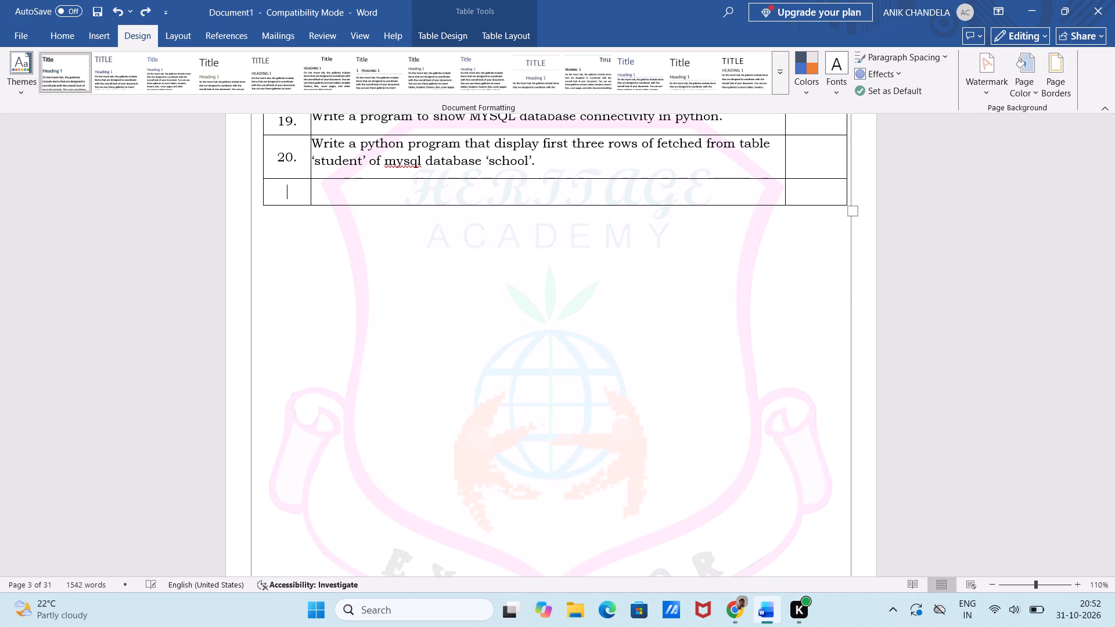
{"action": "type", "text": "21."}
Insert 11 blank rows below row 21 of the INDEX table.
{"action": "left_click", "coordinate": [354, 193]}
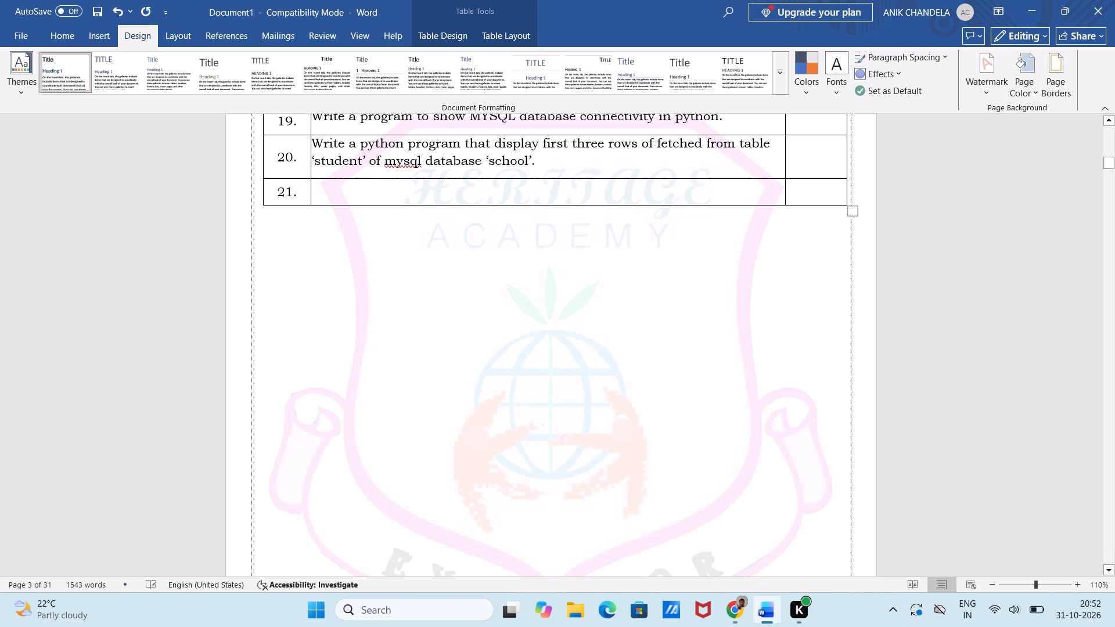
{"action": "right_click", "coordinate": [370, 185]}
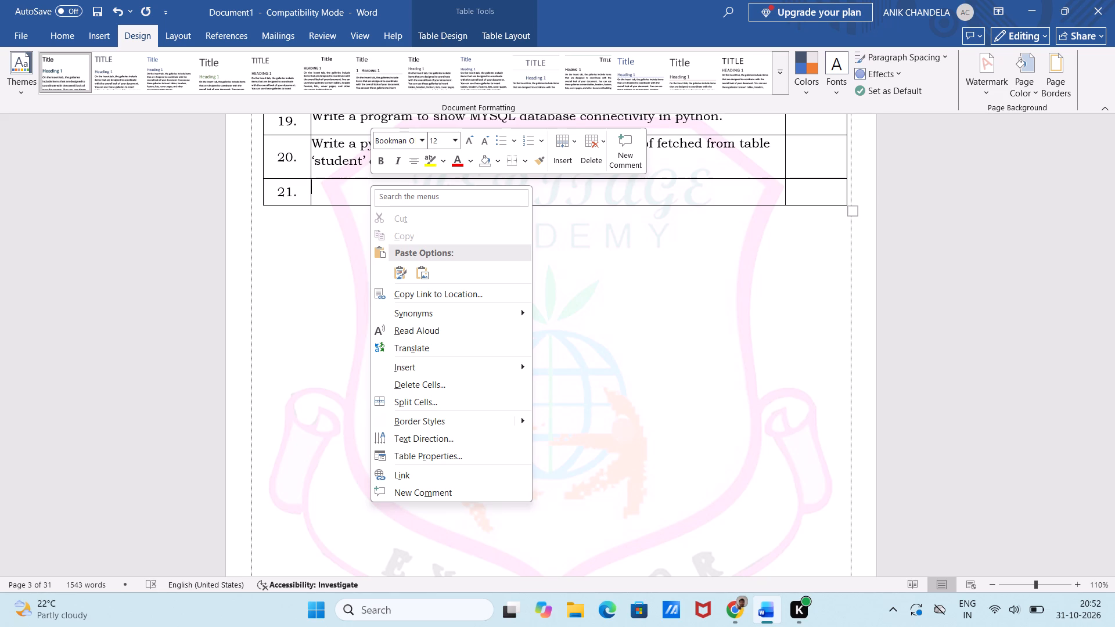
{"action": "left_click", "coordinate": [562, 140]}
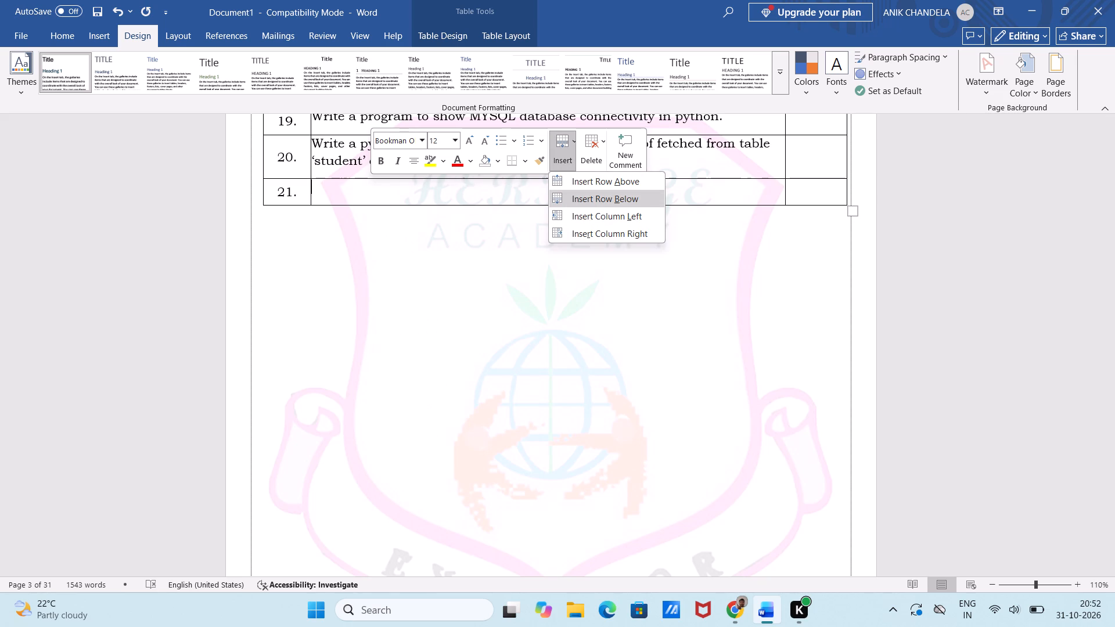
{"action": "left_click", "coordinate": [599, 196]}
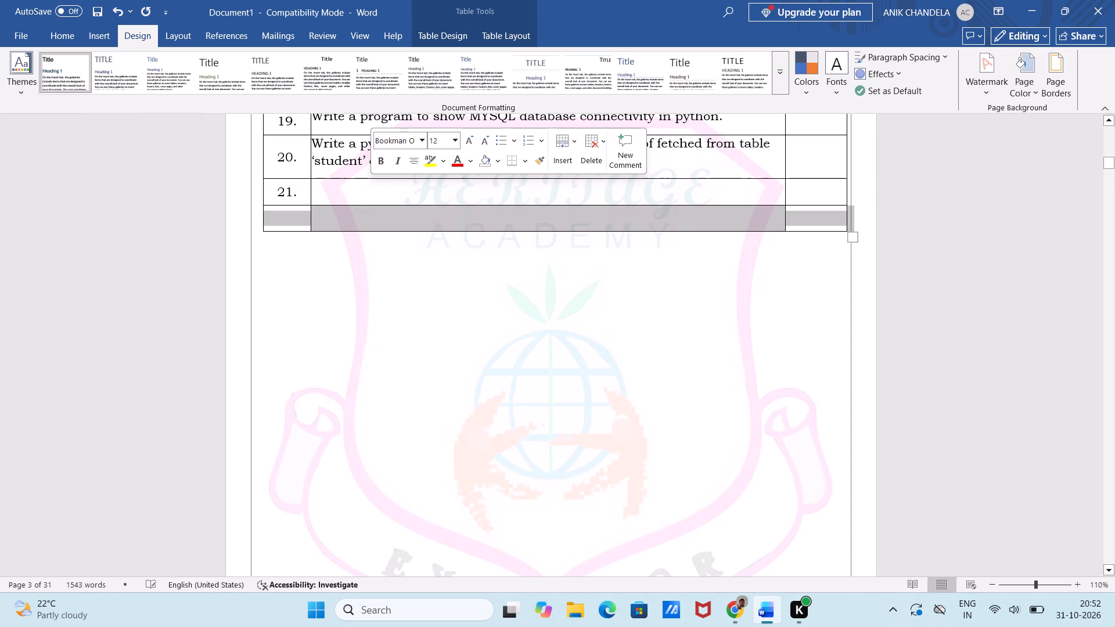
{"action": "left_click", "coordinate": [571, 148]}
{"action": "left_click", "coordinate": [591, 199]}
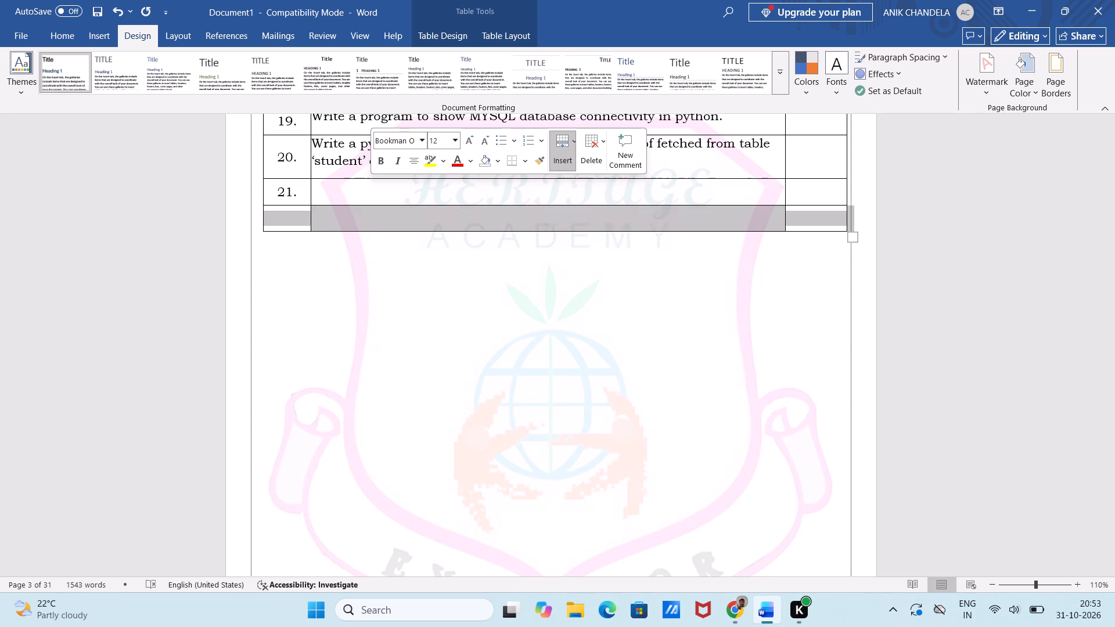
{"action": "left_click", "coordinate": [570, 153]}
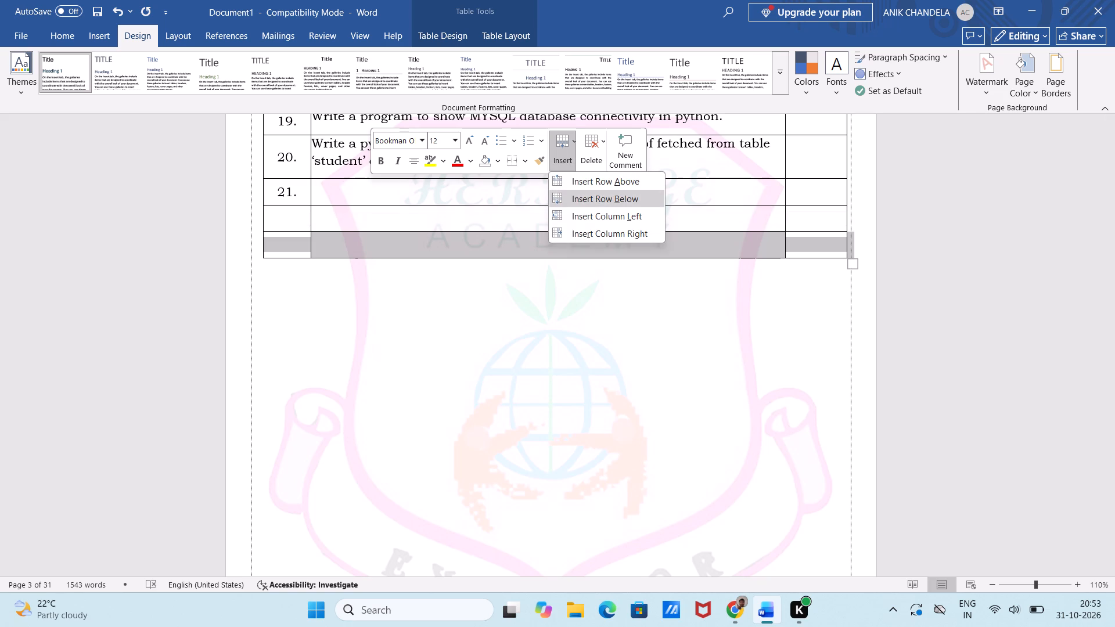
{"action": "left_click", "coordinate": [580, 199]}
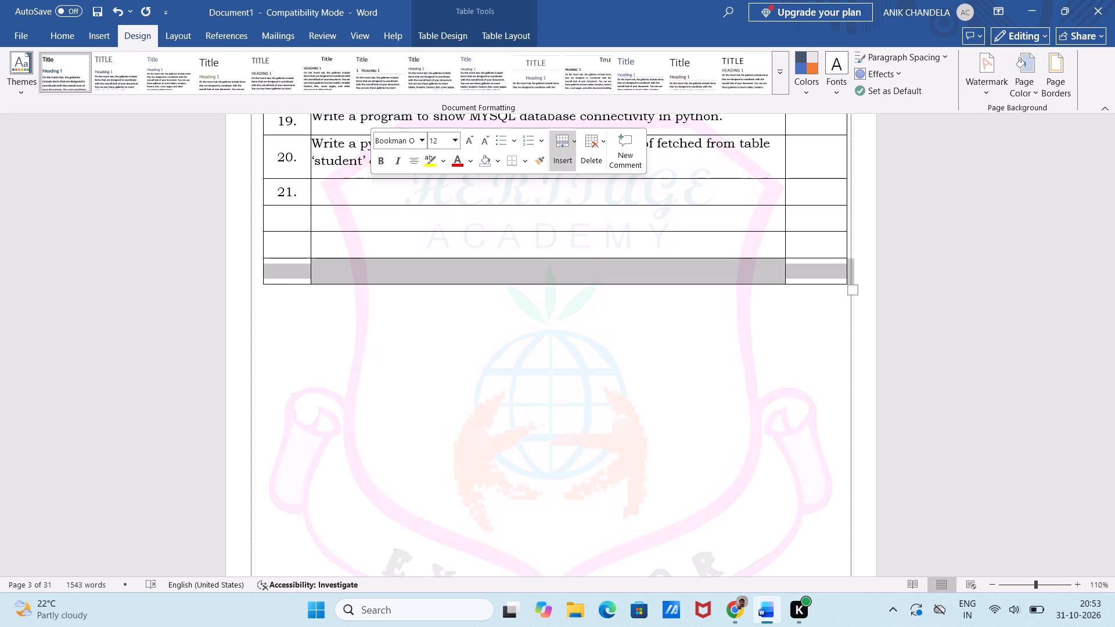
{"action": "left_click", "coordinate": [565, 150]}
{"action": "left_click", "coordinate": [579, 204]}
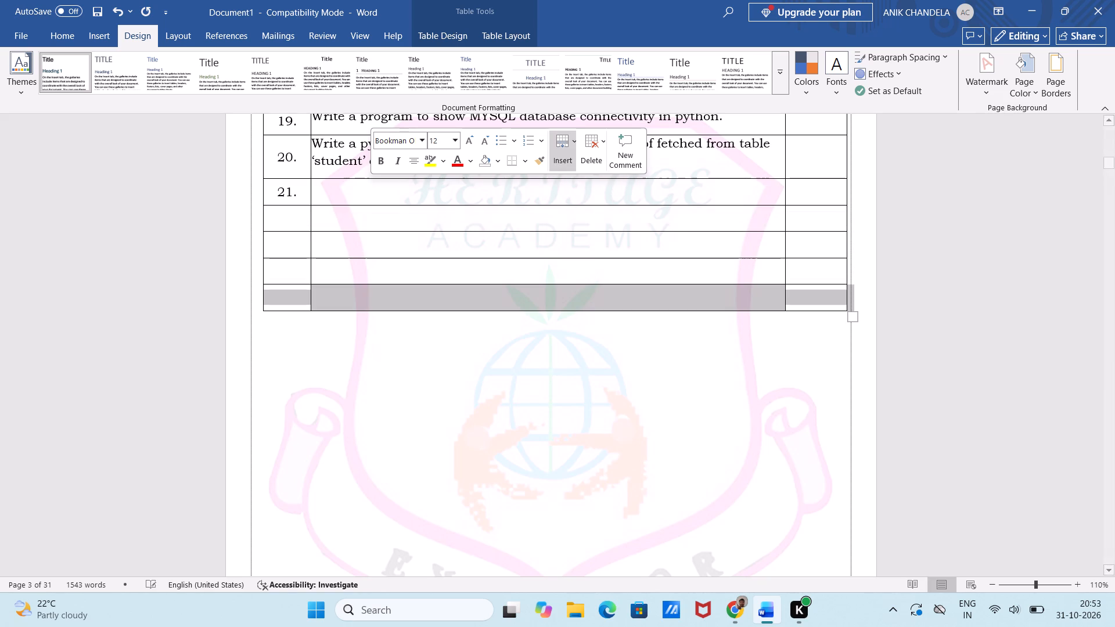
{"action": "left_click", "coordinate": [567, 138]}
{"action": "left_click", "coordinate": [577, 195]}
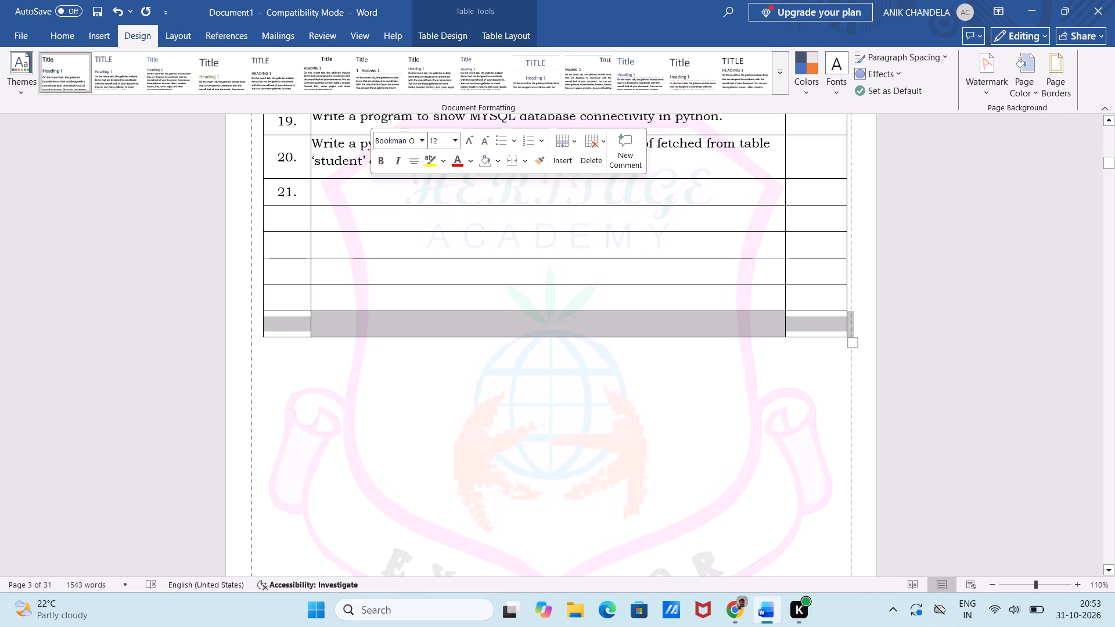
{"action": "left_click", "coordinate": [554, 146]}
{"action": "left_click", "coordinate": [568, 200]}
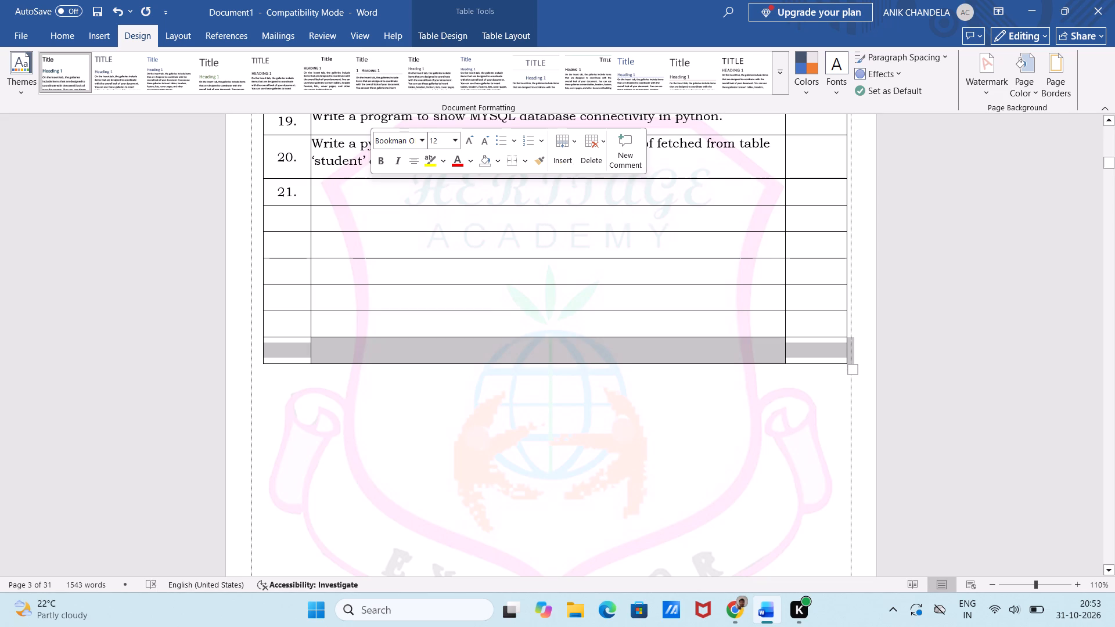
{"action": "left_click", "coordinate": [559, 161]}
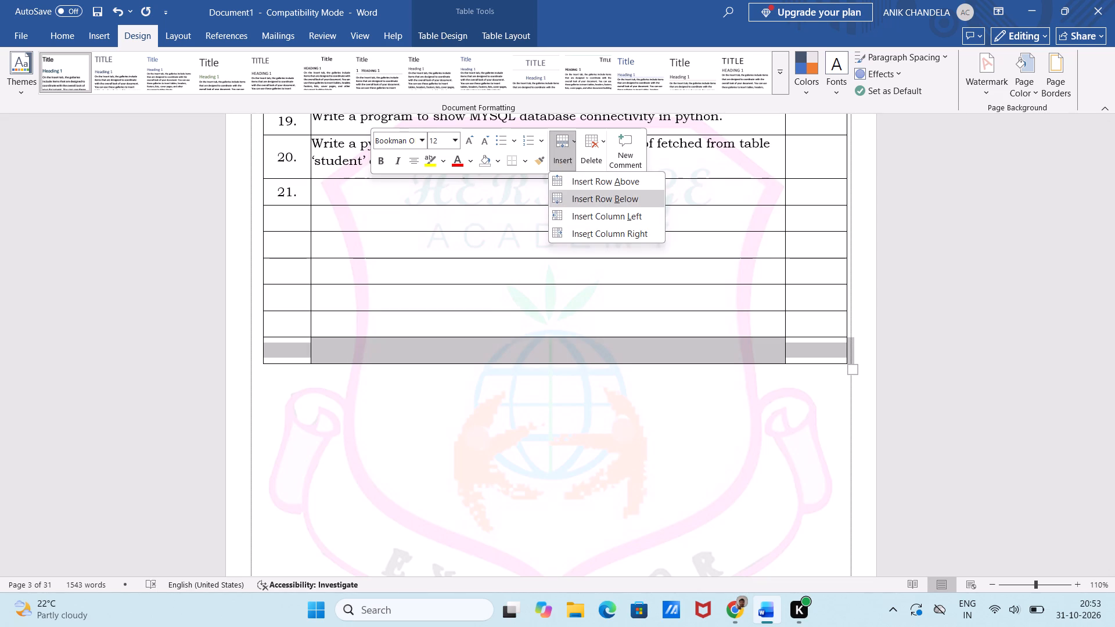
{"action": "left_click", "coordinate": [571, 190]}
{"action": "left_click", "coordinate": [566, 168]}
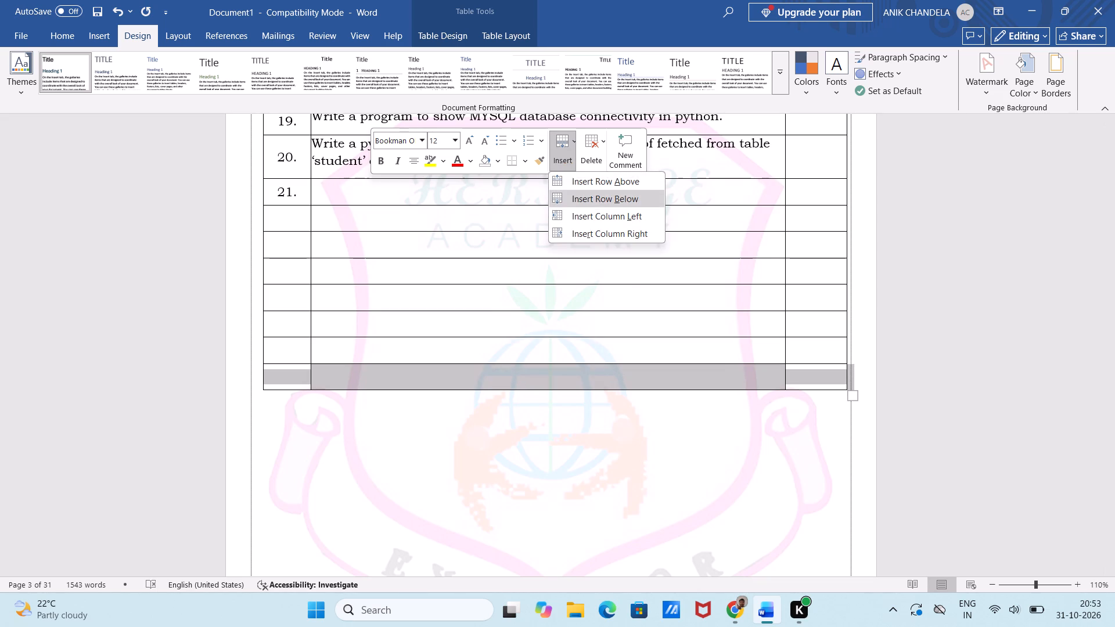
{"action": "left_click", "coordinate": [569, 193]}
{"action": "left_click", "coordinate": [566, 151]}
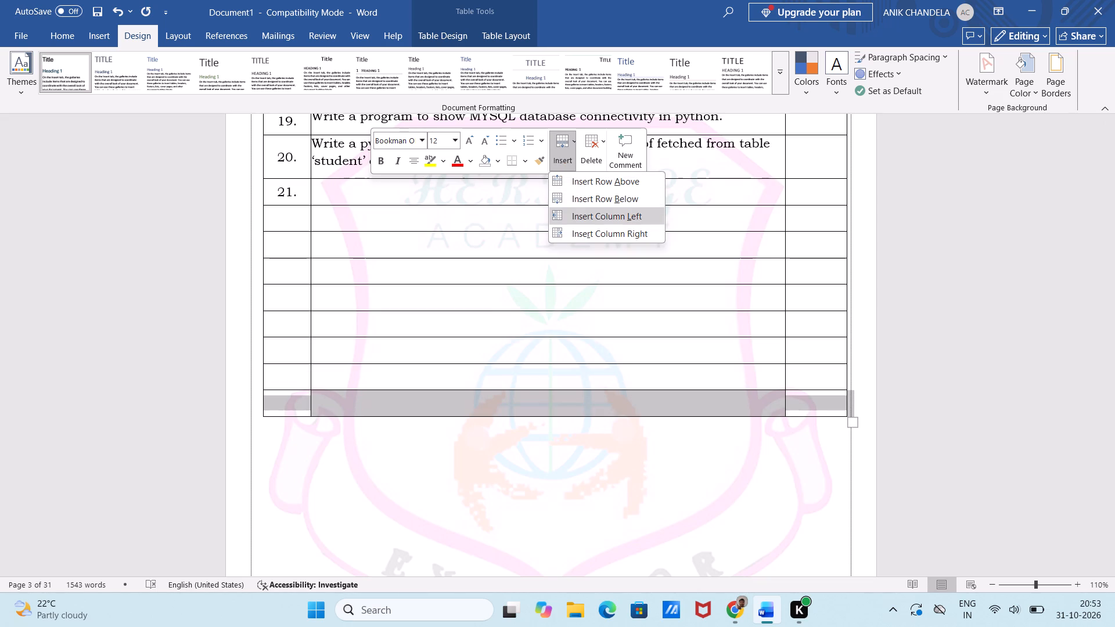
{"action": "left_click", "coordinate": [572, 201]}
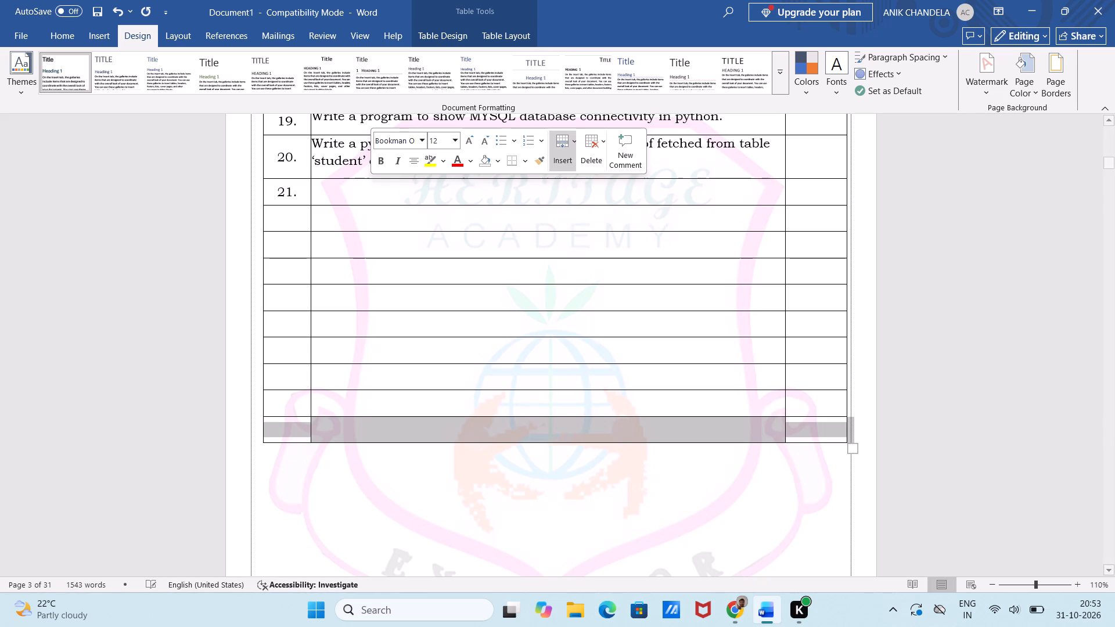
{"action": "left_click", "coordinate": [559, 163]}
{"action": "left_click", "coordinate": [567, 199]}
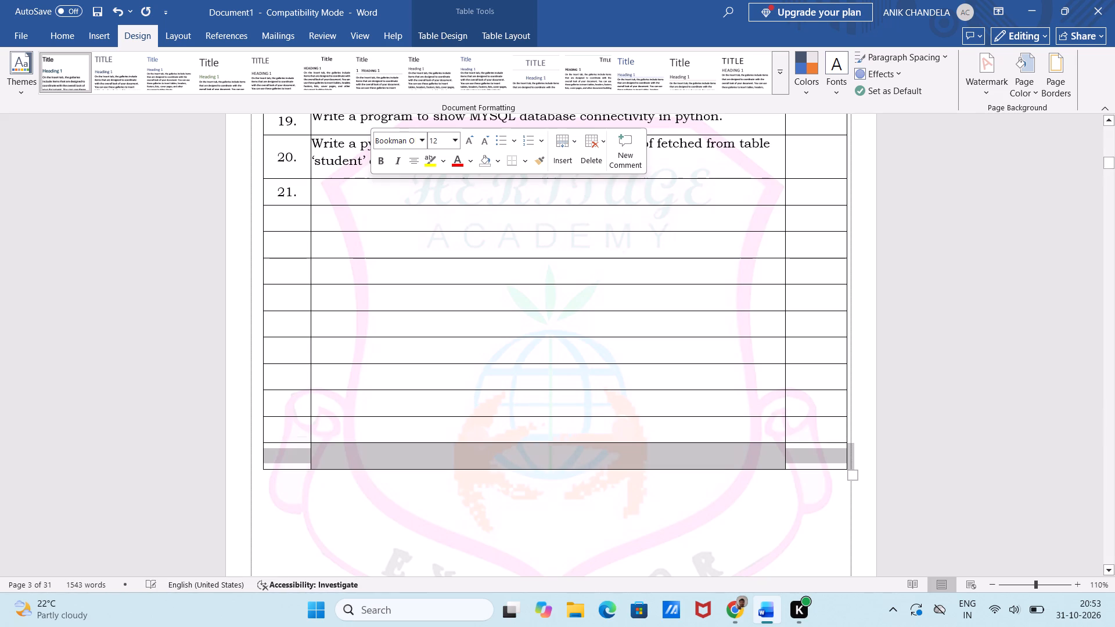
{"action": "left_click", "coordinate": [560, 154]}
{"action": "left_click", "coordinate": [572, 193]}
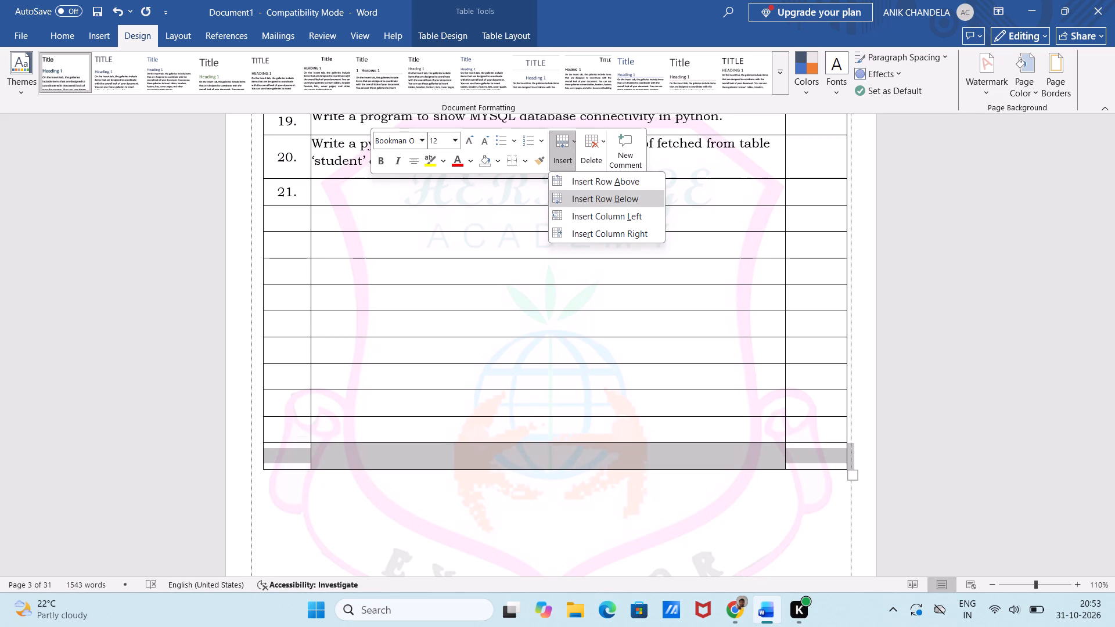
Insert eight more blank rows among the empty rows below row 21, starting below the eighth empty row.
{"action": "scroll", "coordinate": [572, 193], "scroll_direction": "down", "scroll_amount": 3}
{"action": "right_click", "coordinate": [572, 193]}
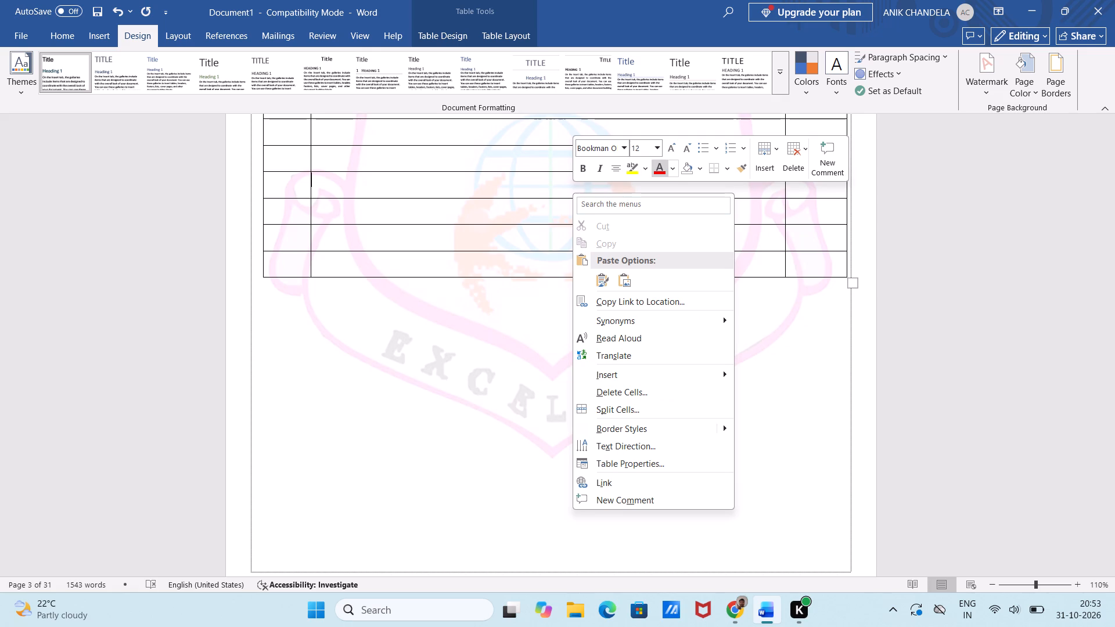
{"action": "left_click", "coordinate": [778, 149]}
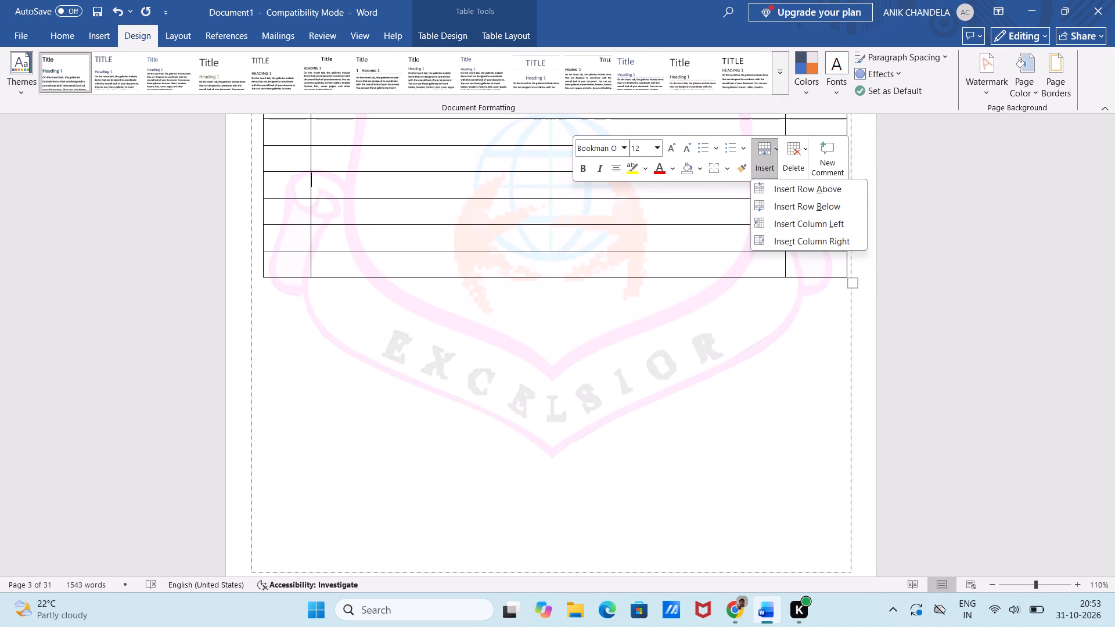
{"action": "left_click", "coordinate": [786, 210]}
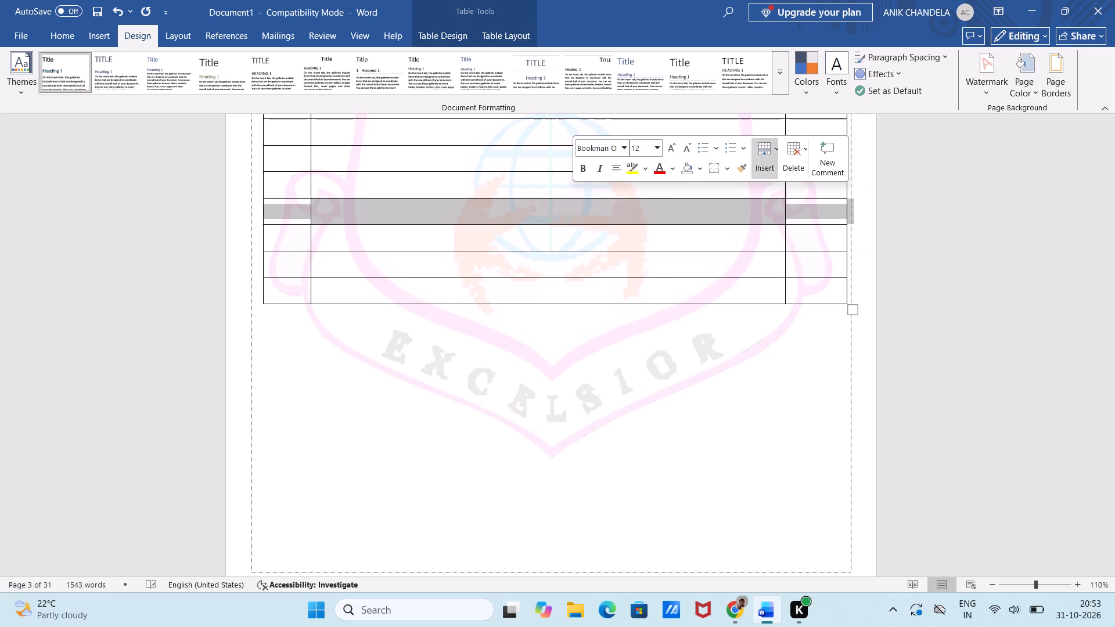
{"action": "left_click", "coordinate": [768, 171]}
{"action": "left_click", "coordinate": [782, 201]}
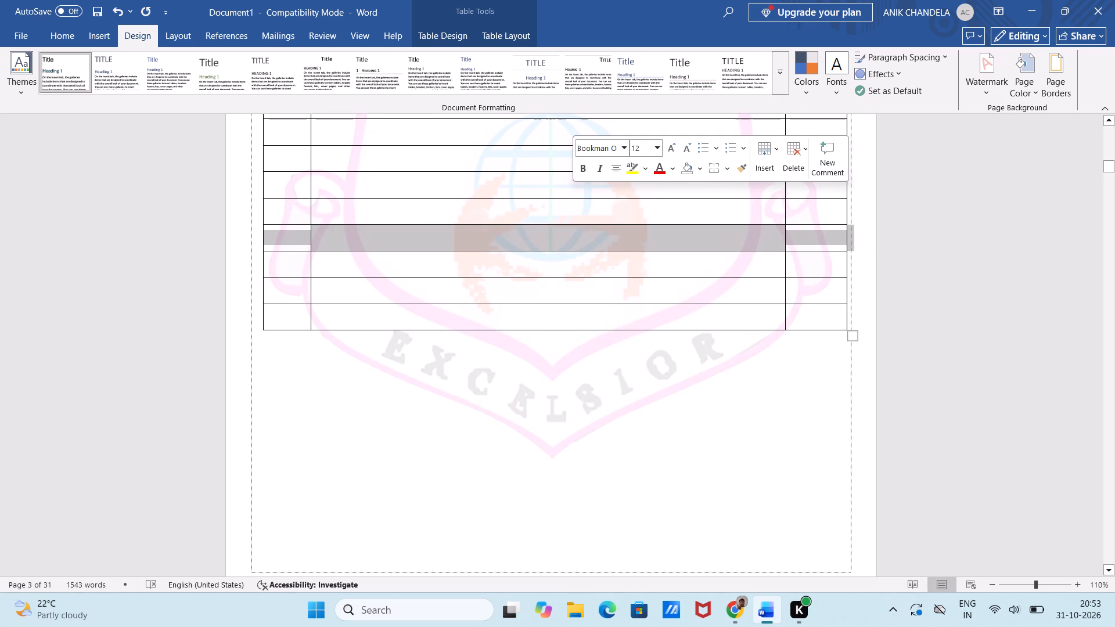
{"action": "left_click", "coordinate": [768, 158]}
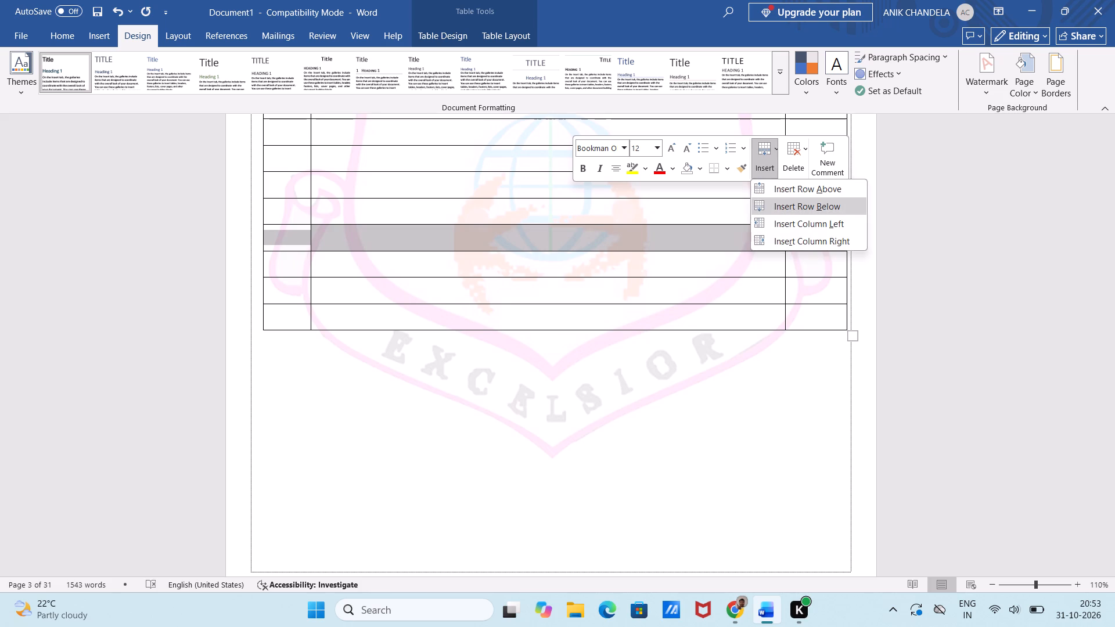
{"action": "left_click", "coordinate": [781, 207]}
{"action": "left_click", "coordinate": [768, 165]}
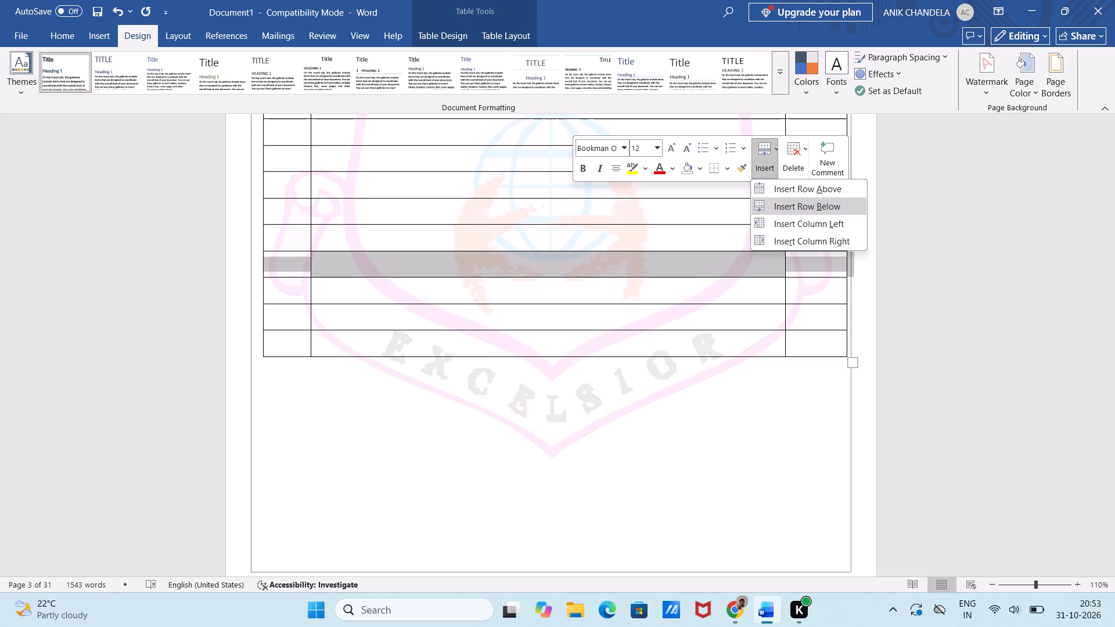
{"action": "left_click", "coordinate": [780, 206]}
{"action": "left_click", "coordinate": [764, 167]}
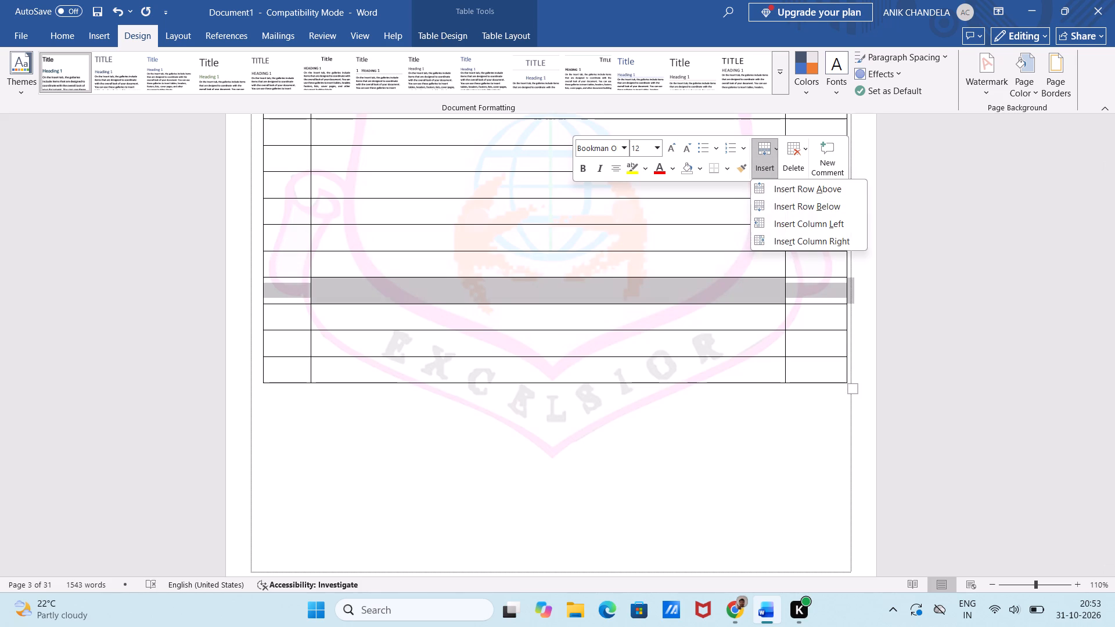
{"action": "left_click", "coordinate": [778, 203]}
{"action": "left_click", "coordinate": [773, 171]}
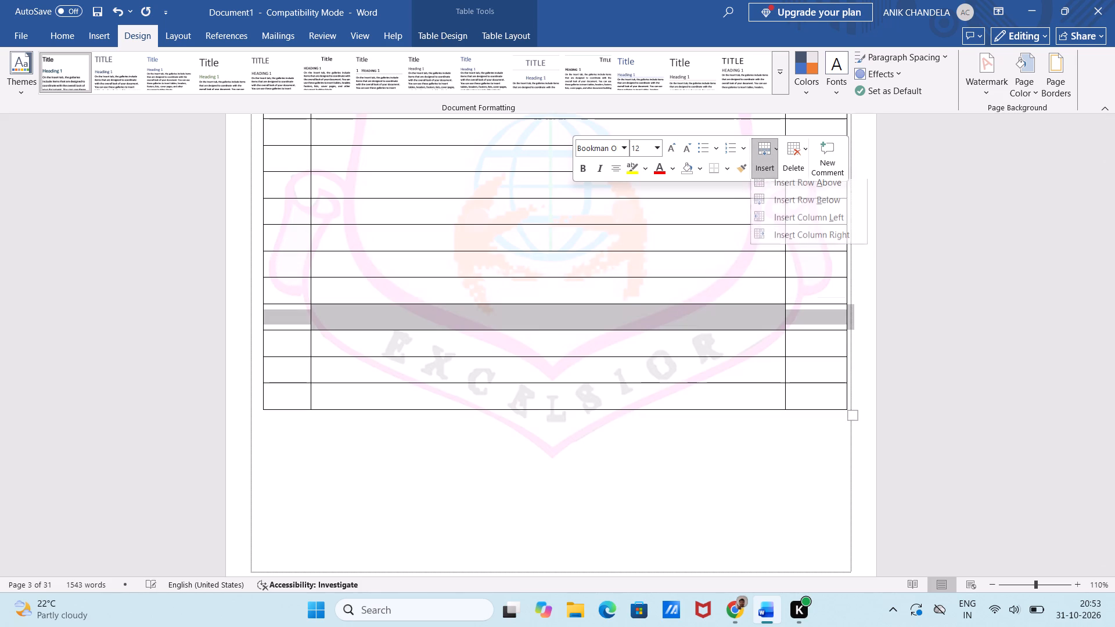
{"action": "left_click", "coordinate": [782, 204]}
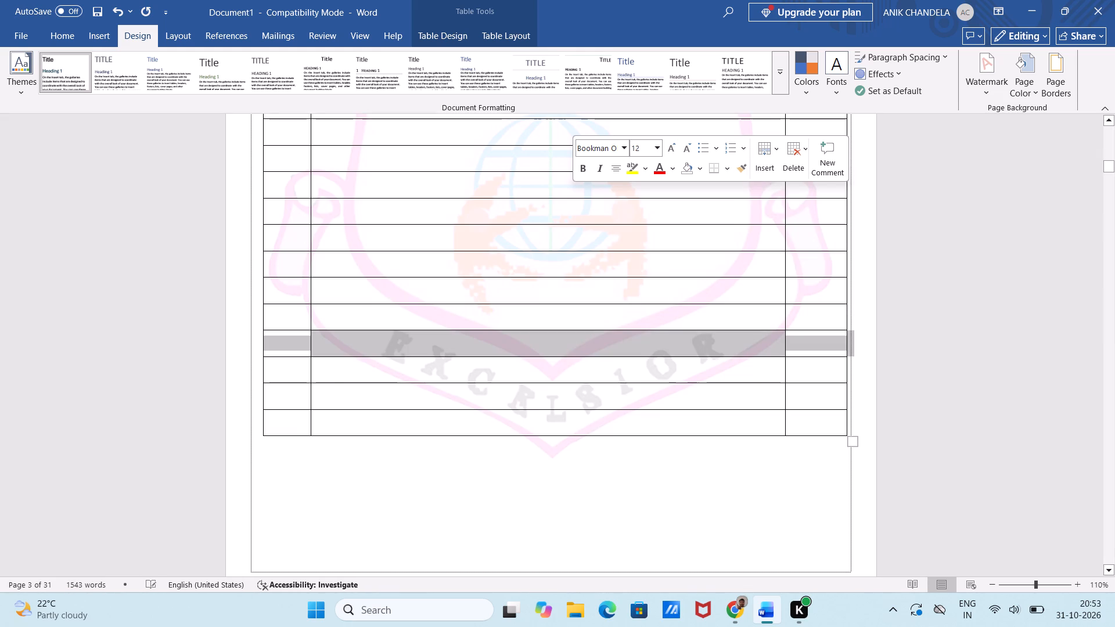
{"action": "left_click", "coordinate": [762, 162]}
{"action": "left_click", "coordinate": [771, 200]}
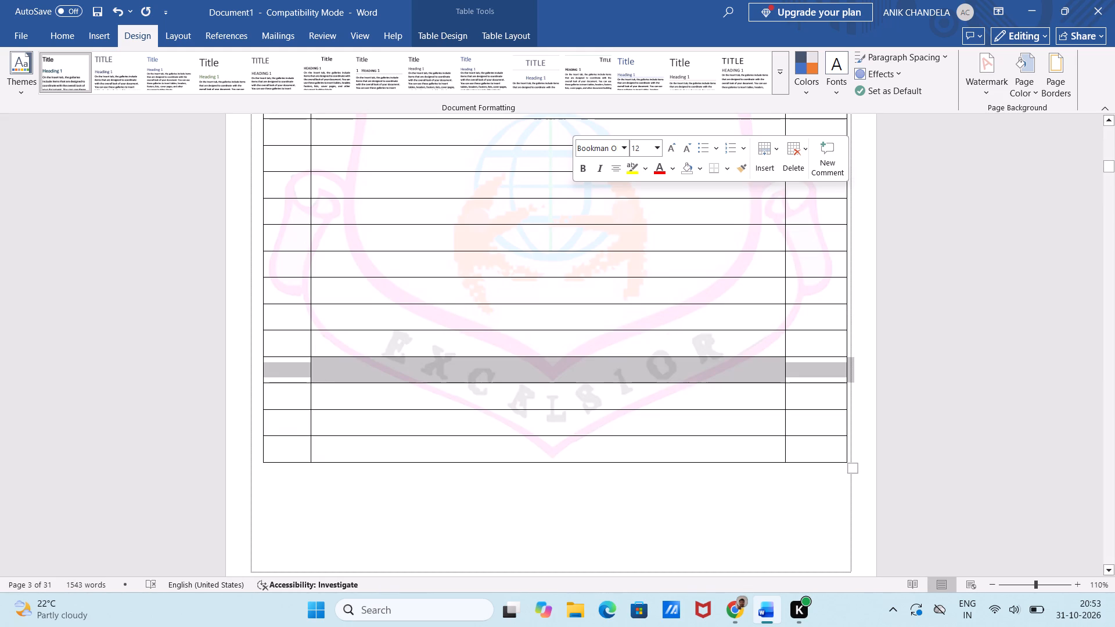
{"action": "left_click", "coordinate": [764, 164]}
{"action": "left_click", "coordinate": [777, 206]}
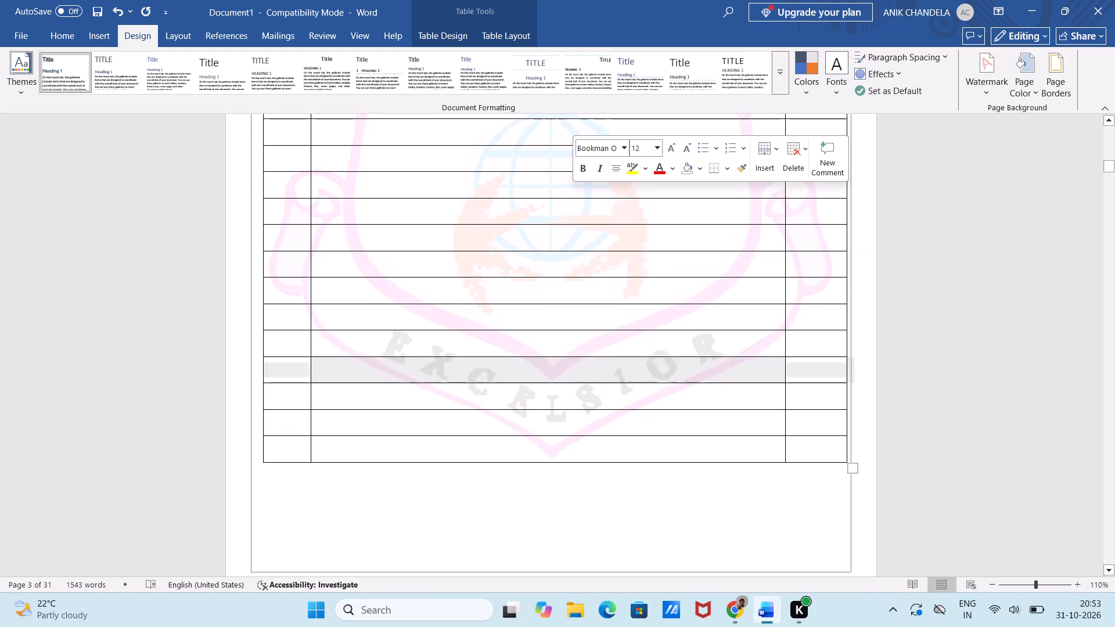
{"action": "left_click", "coordinate": [775, 183]}
Insert two more blank rows below the seventh empty row, extending the INDEX table towards the bottom of the page.
{"action": "right_click", "coordinate": [748, 168]}
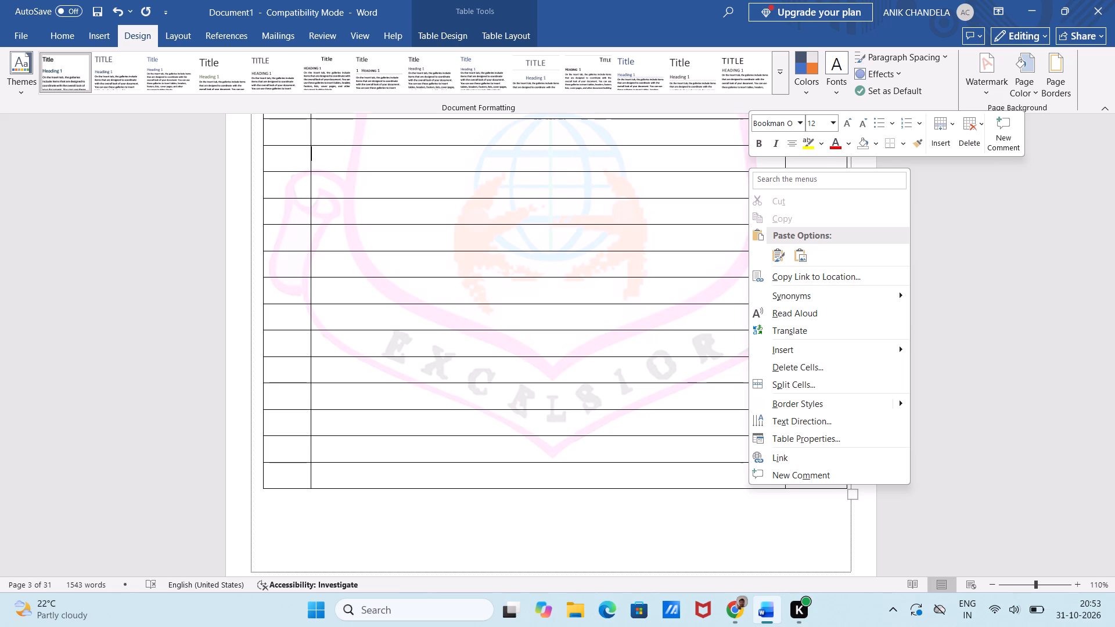
{"action": "left_click", "coordinate": [943, 125]}
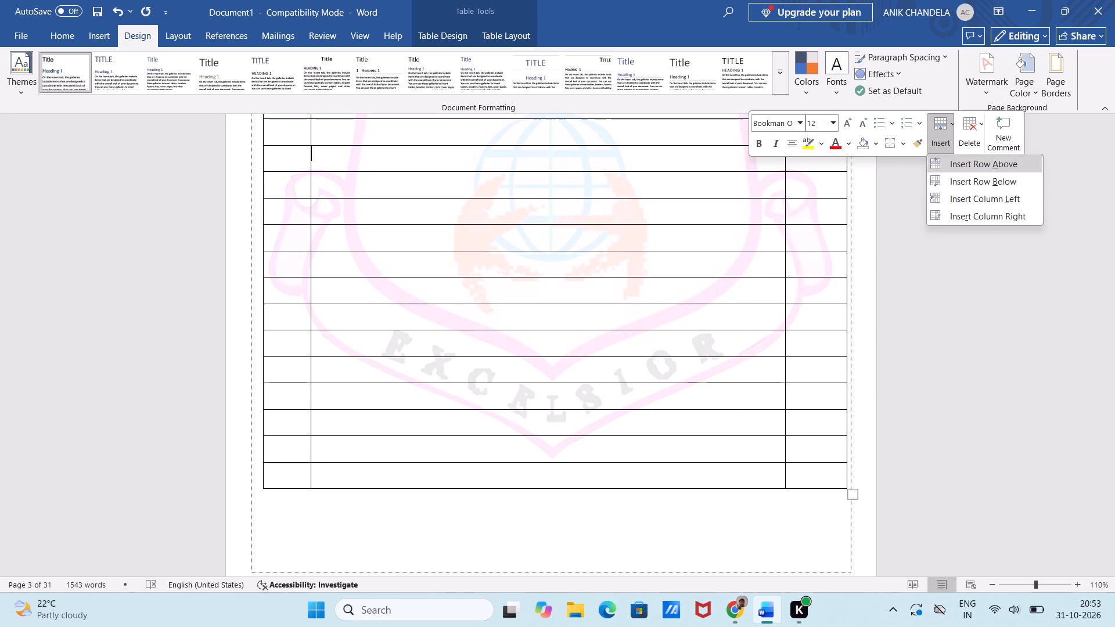
{"action": "left_click", "coordinate": [952, 174]}
{"action": "left_click", "coordinate": [948, 147]}
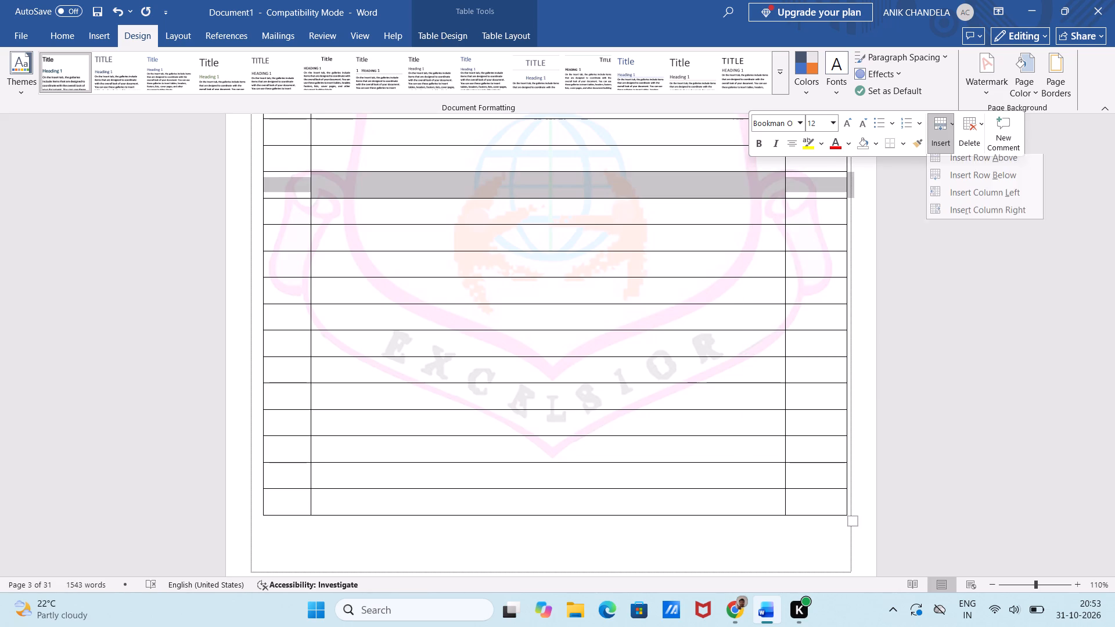
{"action": "left_click", "coordinate": [954, 176]}
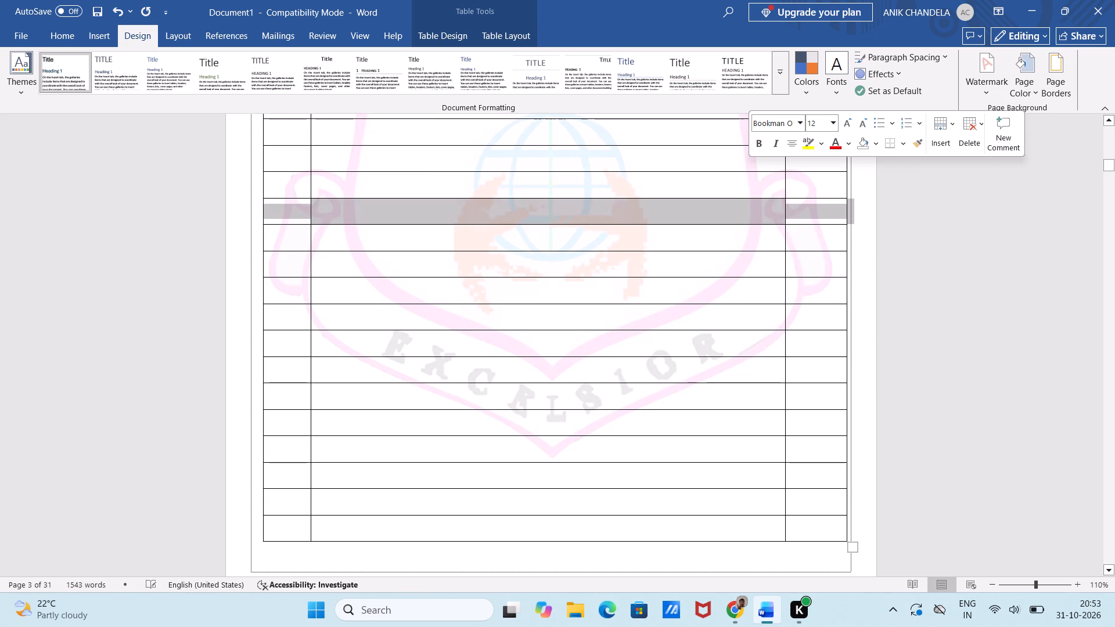
{"action": "scroll", "coordinate": [781, 304], "scroll_direction": "down", "scroll_amount": 1}
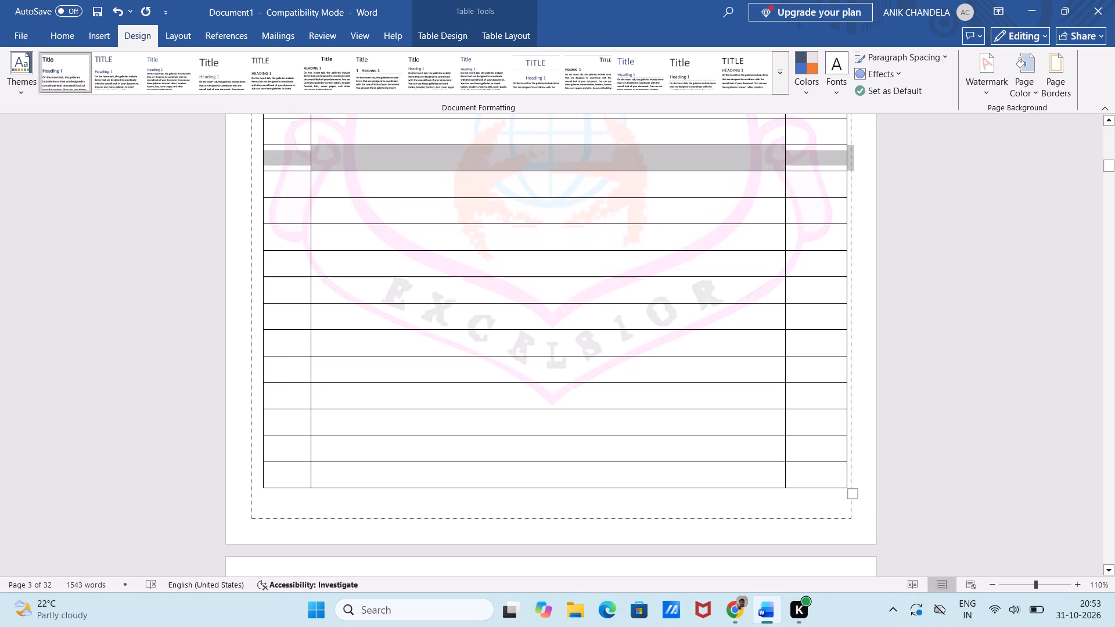
Delete the extra blank line after the question text in row 17 of the INDEX table.
{"action": "scroll", "coordinate": [830, 240], "scroll_direction": "up", "scroll_amount": 4}
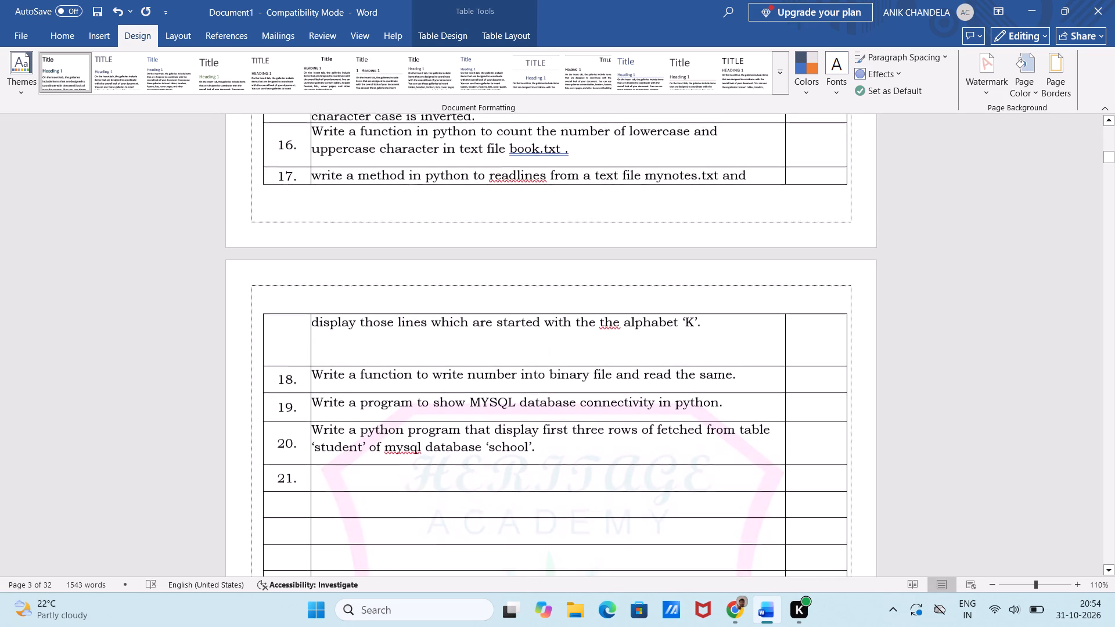
{"action": "scroll", "coordinate": [830, 240], "scroll_direction": "up", "scroll_amount": 1}
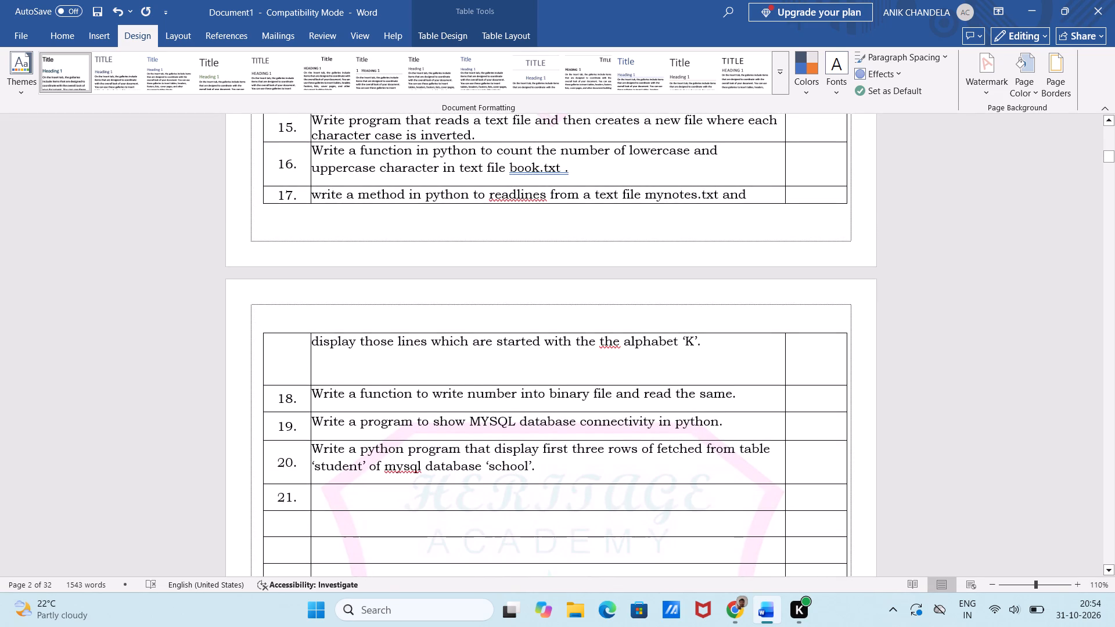
{"action": "left_click", "coordinate": [264, 391]}
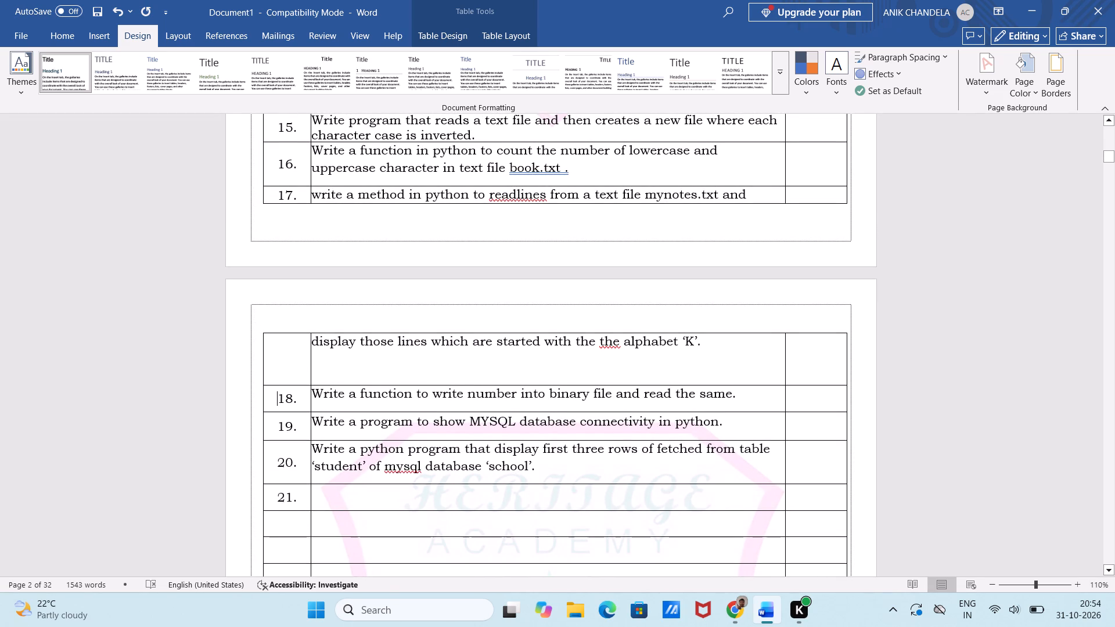
{"action": "left_click", "coordinate": [264, 387]}
{"action": "left_click_drag", "start_coordinate": [264, 380], "coordinate": [461, 362]}
{"action": "left_click_drag", "start_coordinate": [395, 394], "coordinate": [385, 384]}
{"action": "left_click", "coordinate": [385, 384]}
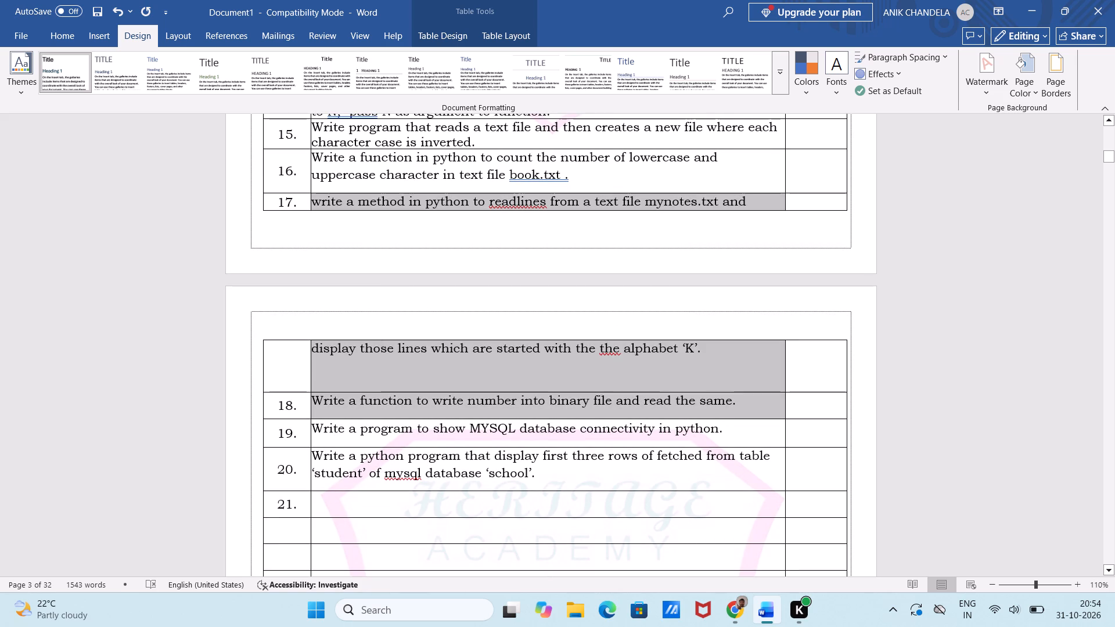
{"action": "left_click", "coordinate": [374, 379]}
{"action": "key", "text": "BackSpace"}
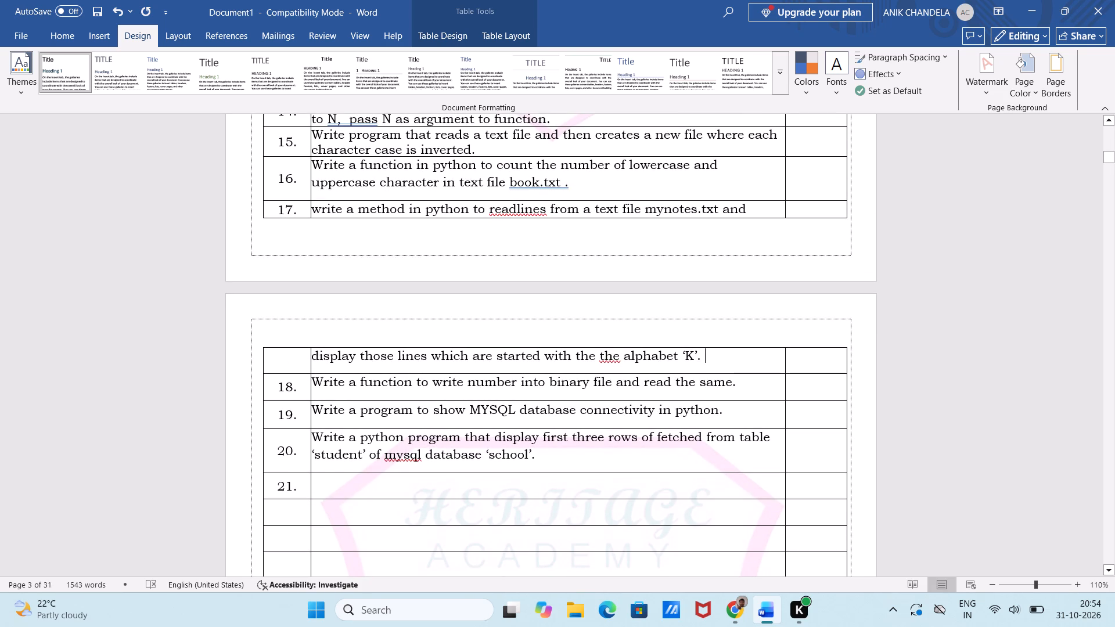
{"action": "left_click", "coordinate": [325, 478]}
{"action": "left_click", "coordinate": [762, 621]}
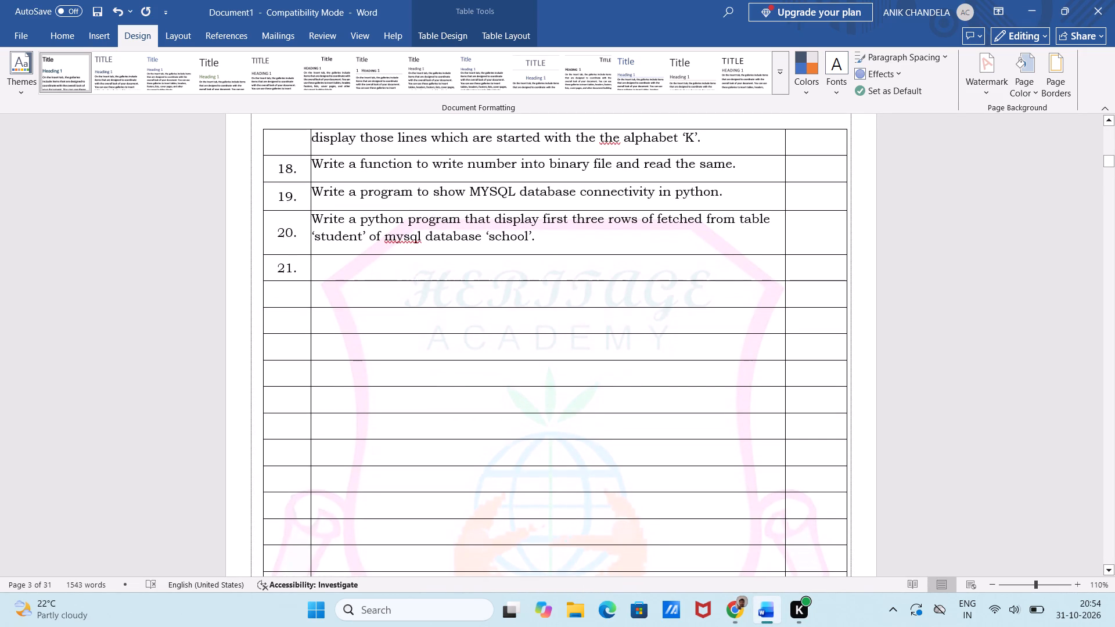
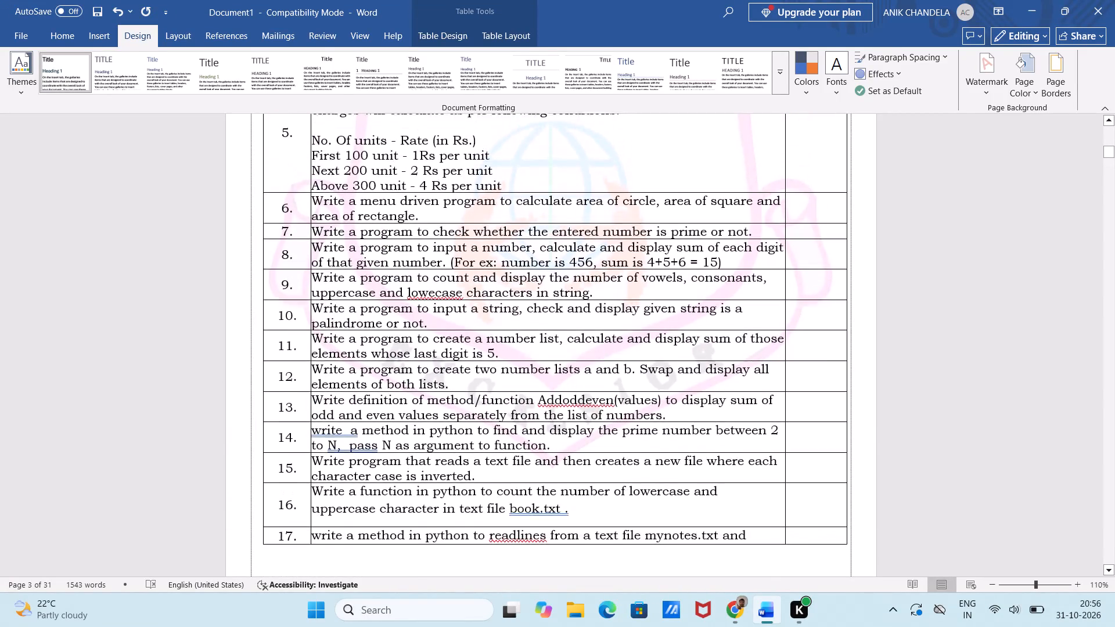
Review the existing questions in the INDEX table, from row 1 to the empty rows below row 21.
{"action": "scroll", "coordinate": [549, 322], "scroll_direction": "up", "scroll_amount": 1}
{"action": "scroll", "coordinate": [549, 322], "scroll_direction": "down", "scroll_amount": 1}
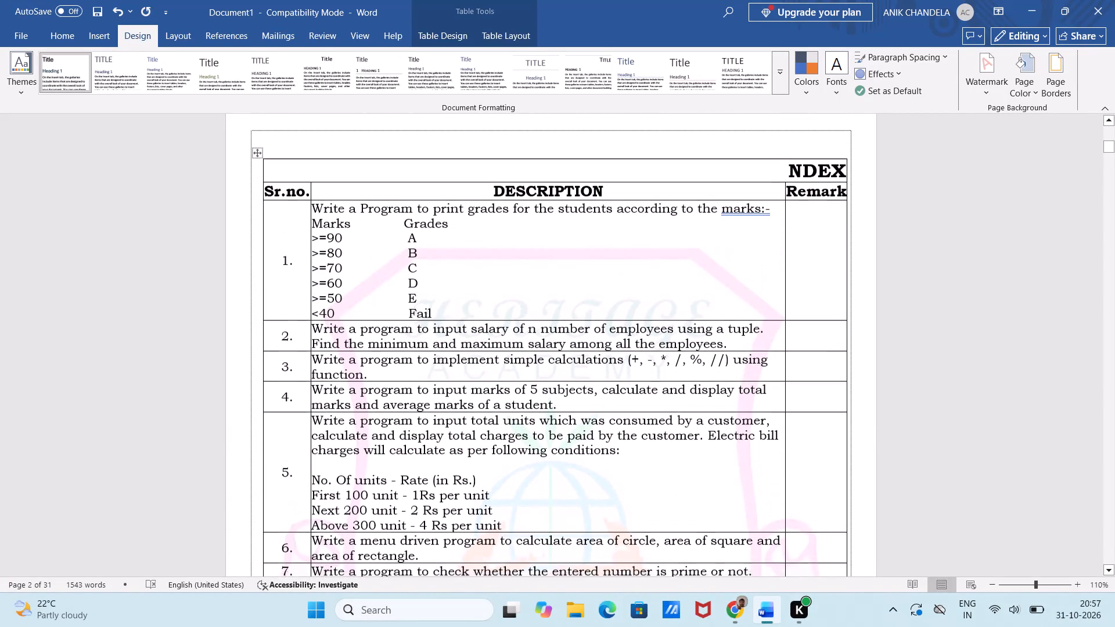
{"action": "scroll", "coordinate": [549, 322], "scroll_direction": "down", "scroll_amount": 1}
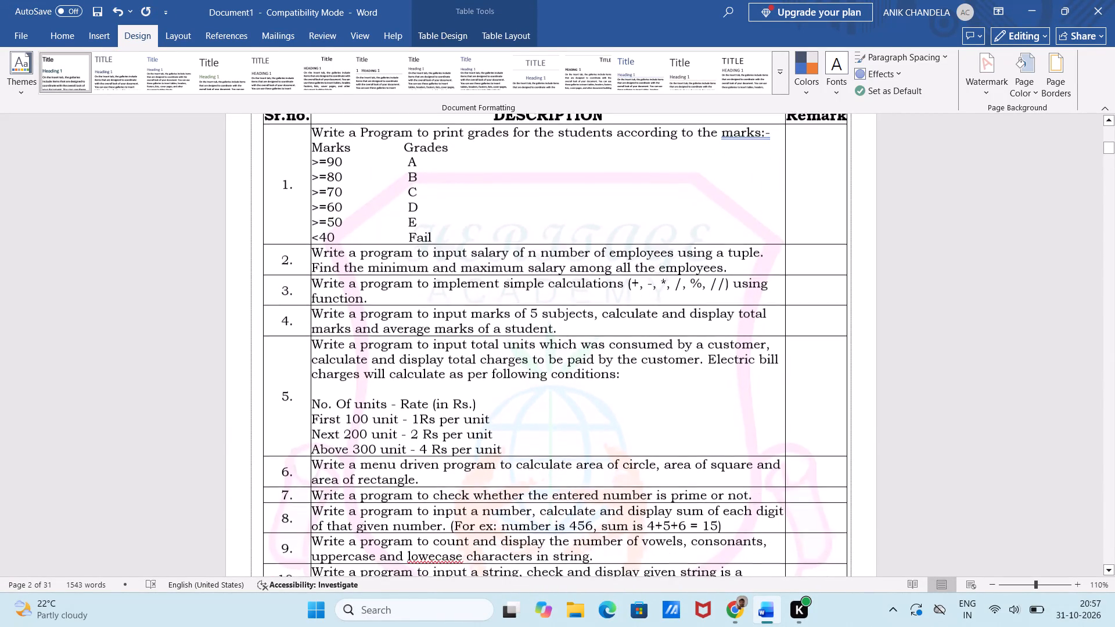
{"action": "scroll", "coordinate": [549, 322], "scroll_direction": "down", "scroll_amount": 2}
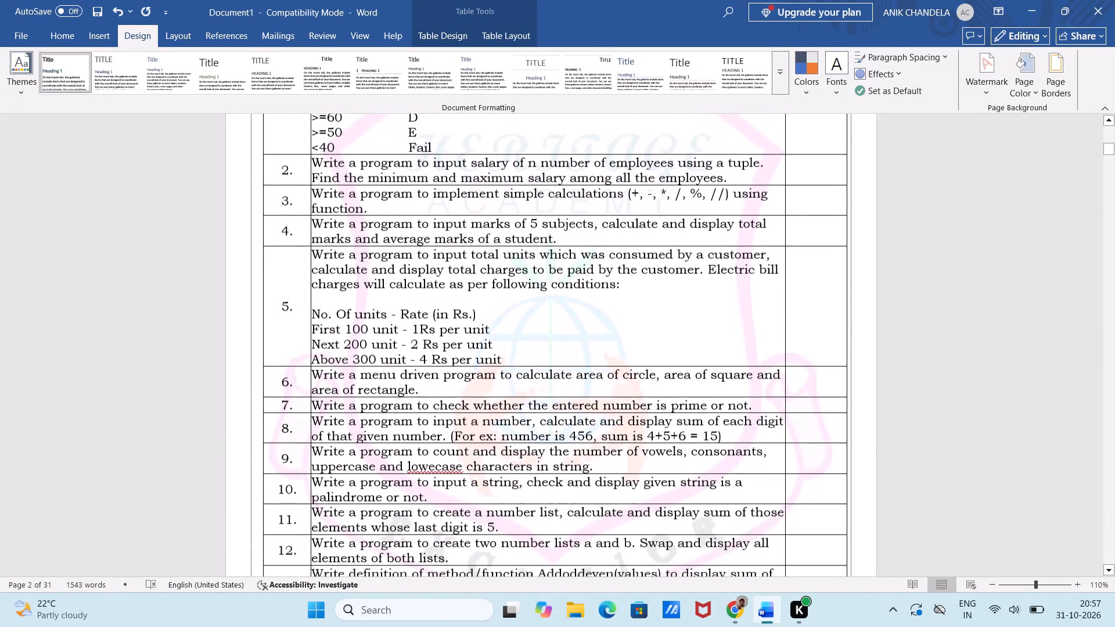
{"action": "scroll", "coordinate": [549, 322], "scroll_direction": "down", "scroll_amount": 2}
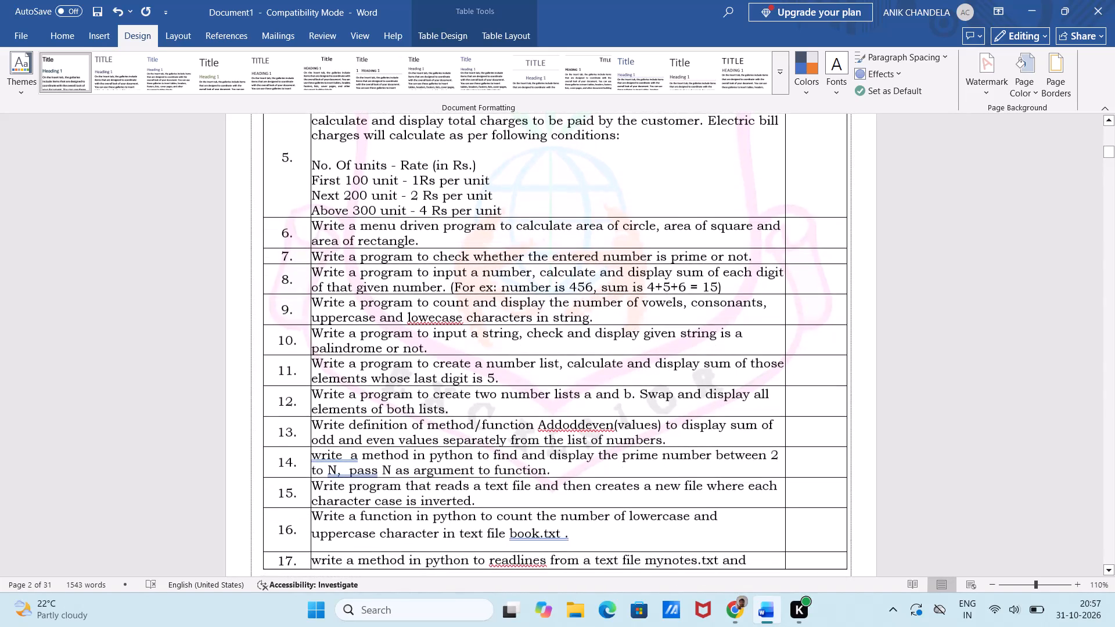
{"action": "scroll", "coordinate": [549, 322], "scroll_direction": "down", "scroll_amount": 2}
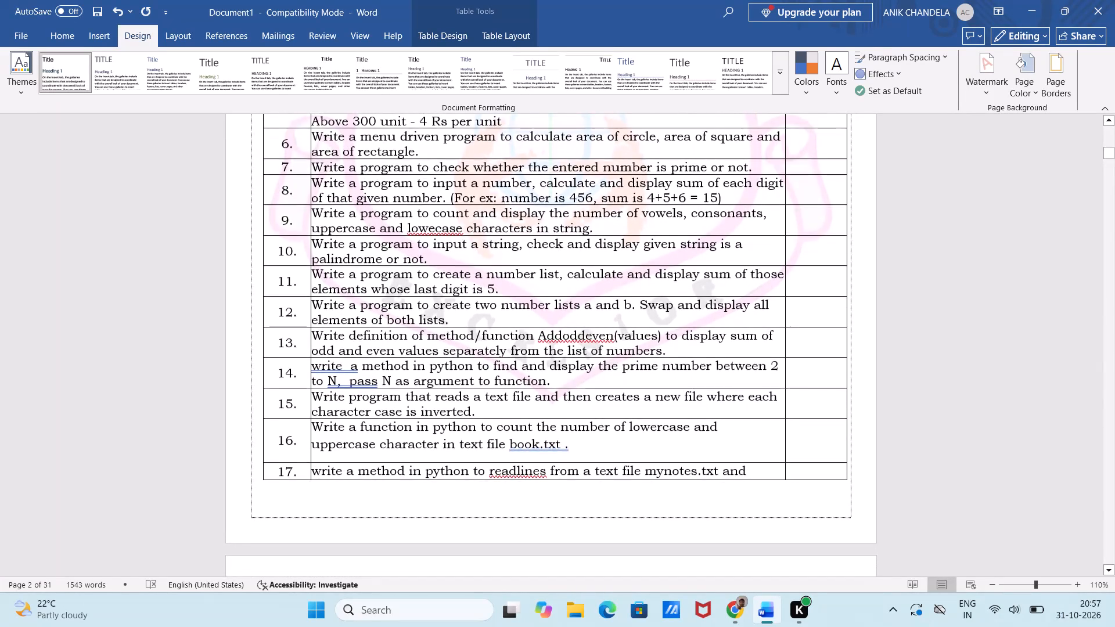
{"action": "scroll", "coordinate": [549, 322], "scroll_direction": "down", "scroll_amount": 1}
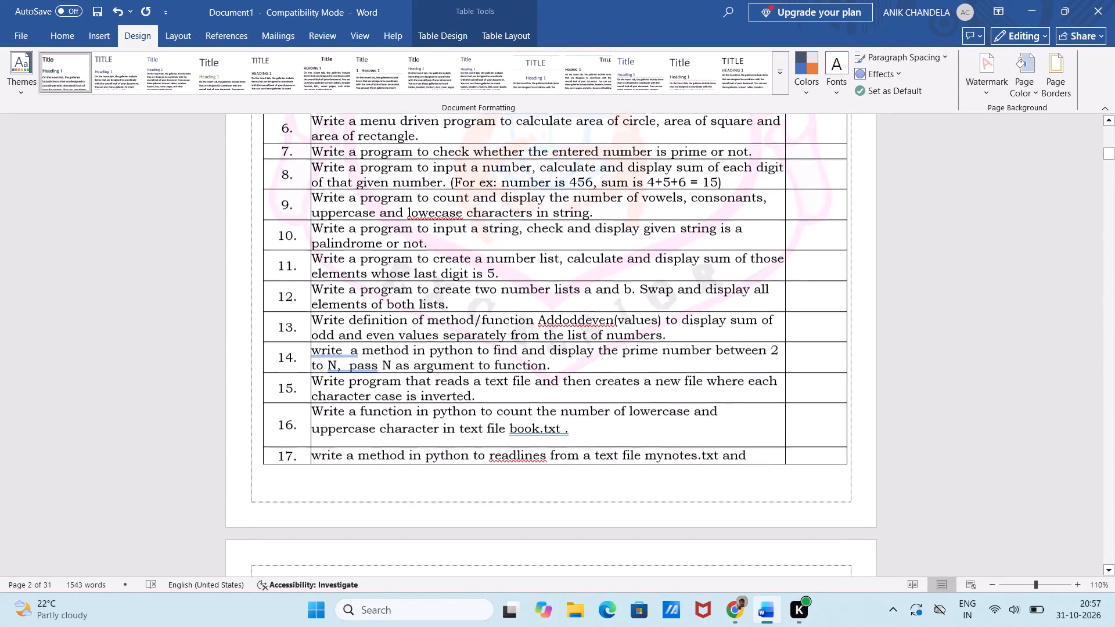
{"action": "scroll", "coordinate": [549, 322], "scroll_direction": "down", "scroll_amount": 1}
{"action": "left_click", "coordinate": [467, 304]}
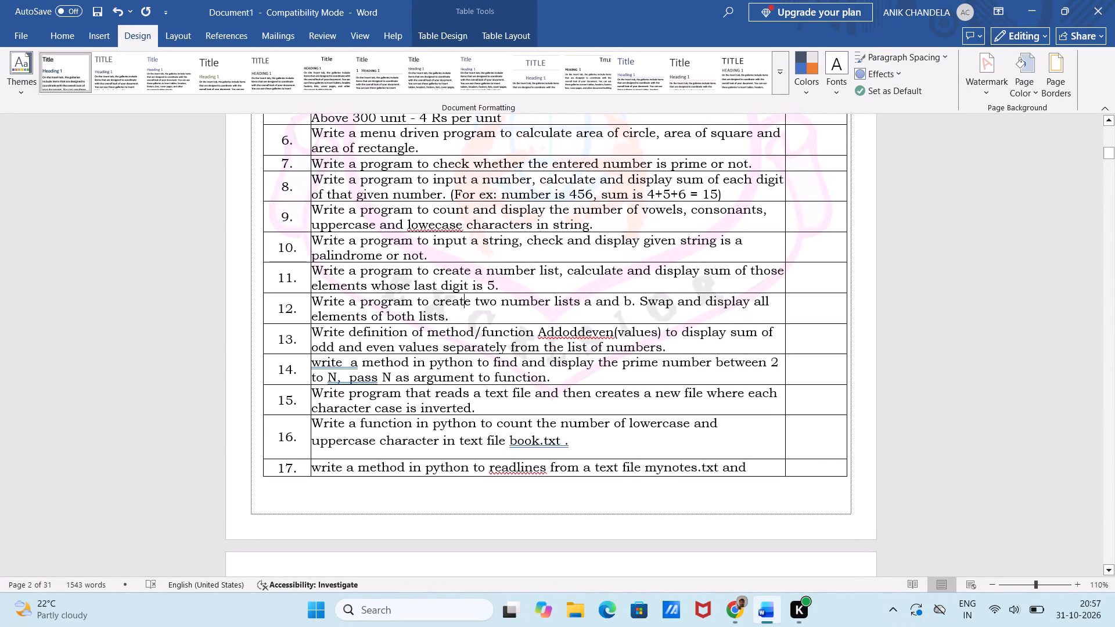
{"action": "scroll", "coordinate": [467, 304], "scroll_direction": "down", "scroll_amount": 1}
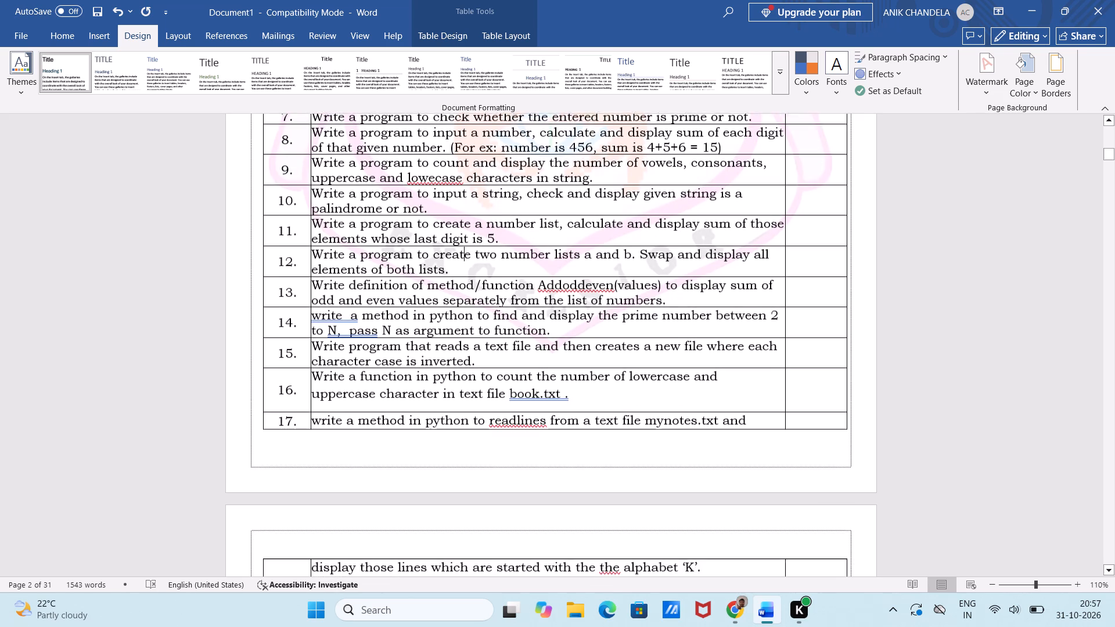
{"action": "scroll", "coordinate": [467, 304], "scroll_direction": "down", "scroll_amount": 1}
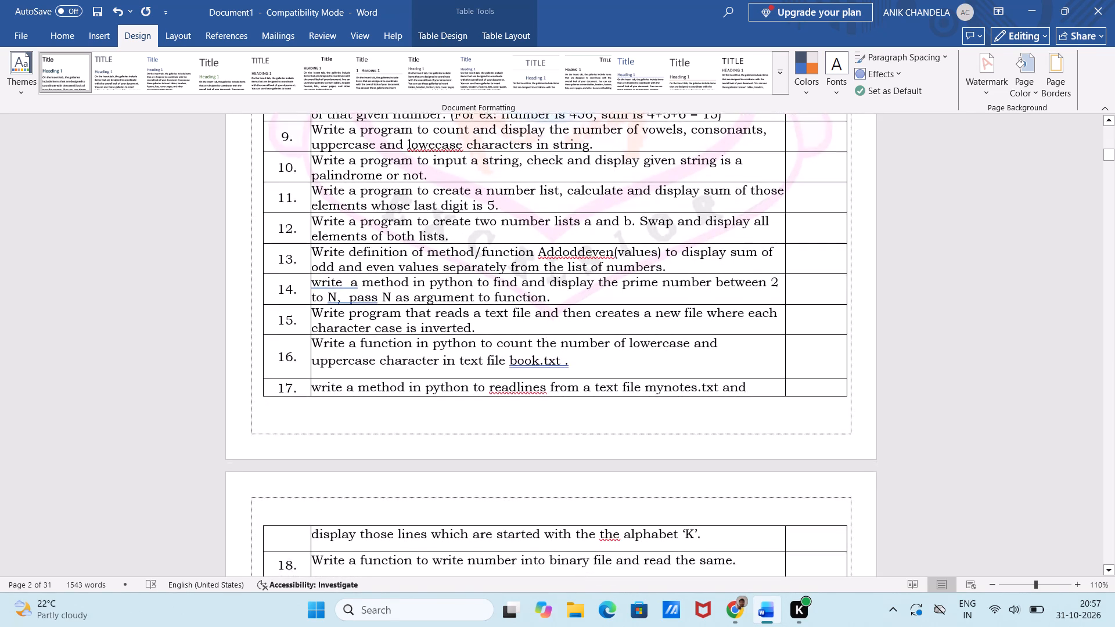
{"action": "scroll", "coordinate": [467, 304], "scroll_direction": "down", "scroll_amount": 2}
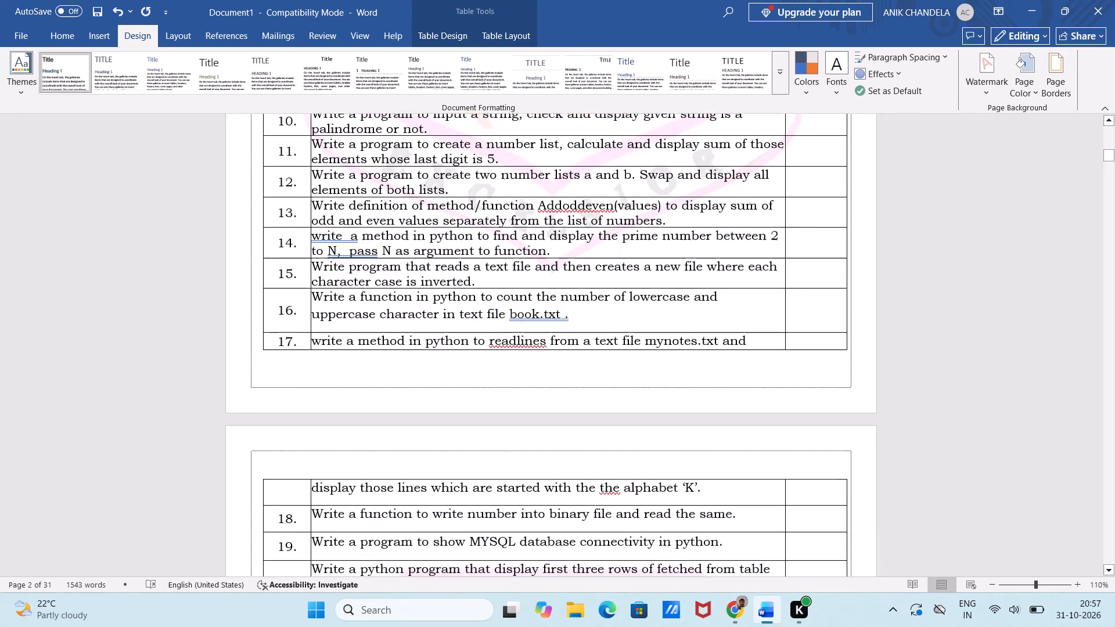
{"action": "scroll", "coordinate": [467, 304], "scroll_direction": "down", "scroll_amount": 1}
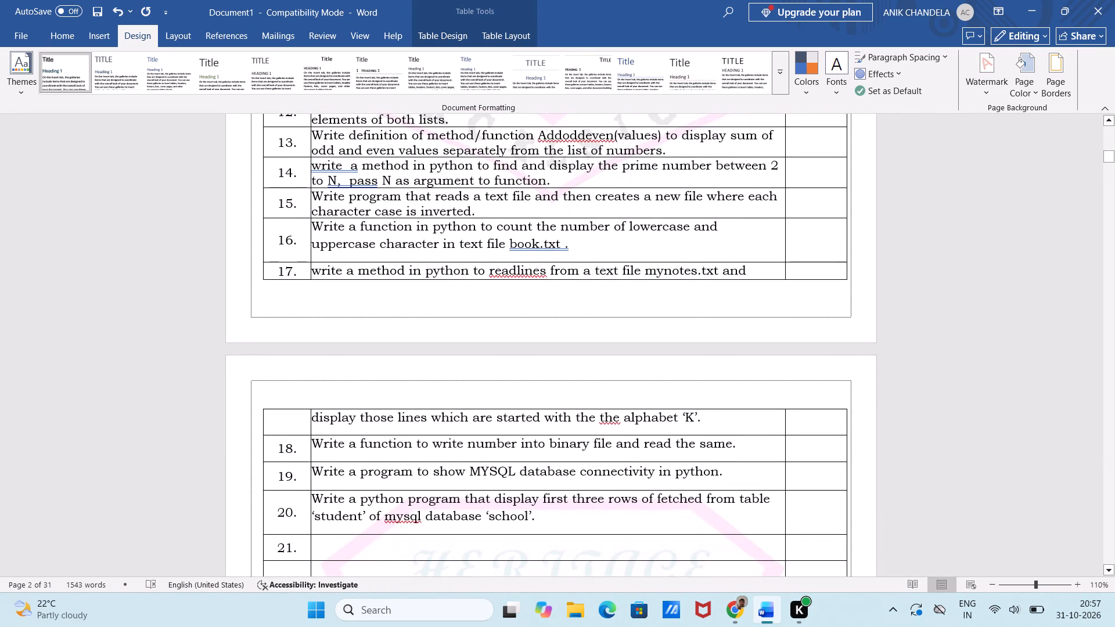
{"action": "scroll", "coordinate": [467, 304], "scroll_direction": "down", "scroll_amount": 1}
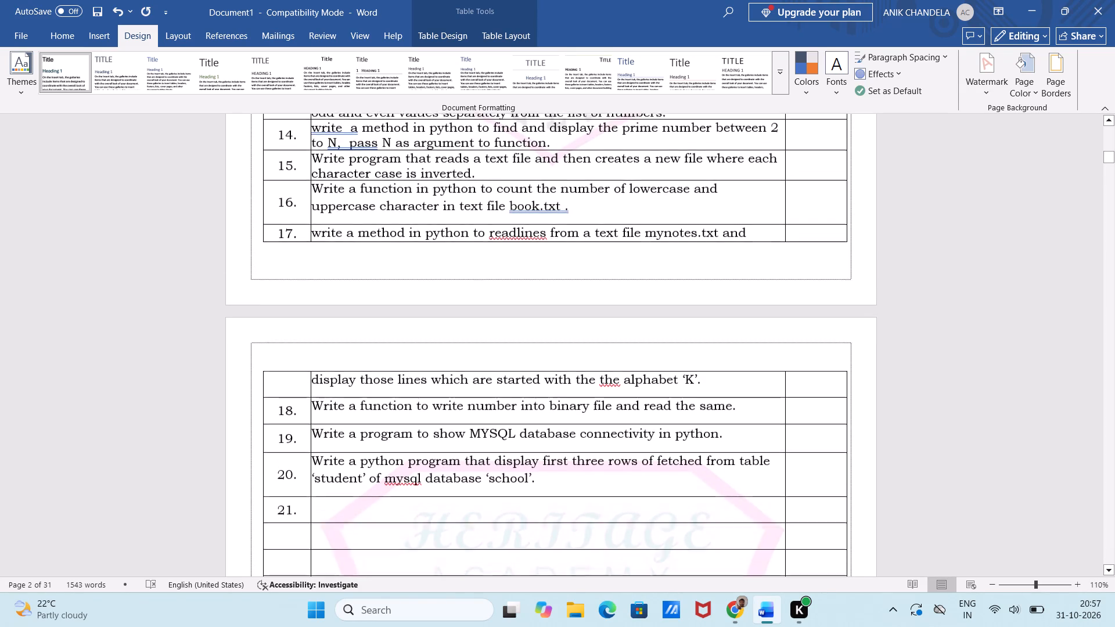
{"action": "scroll", "coordinate": [467, 304], "scroll_direction": "down", "scroll_amount": 1}
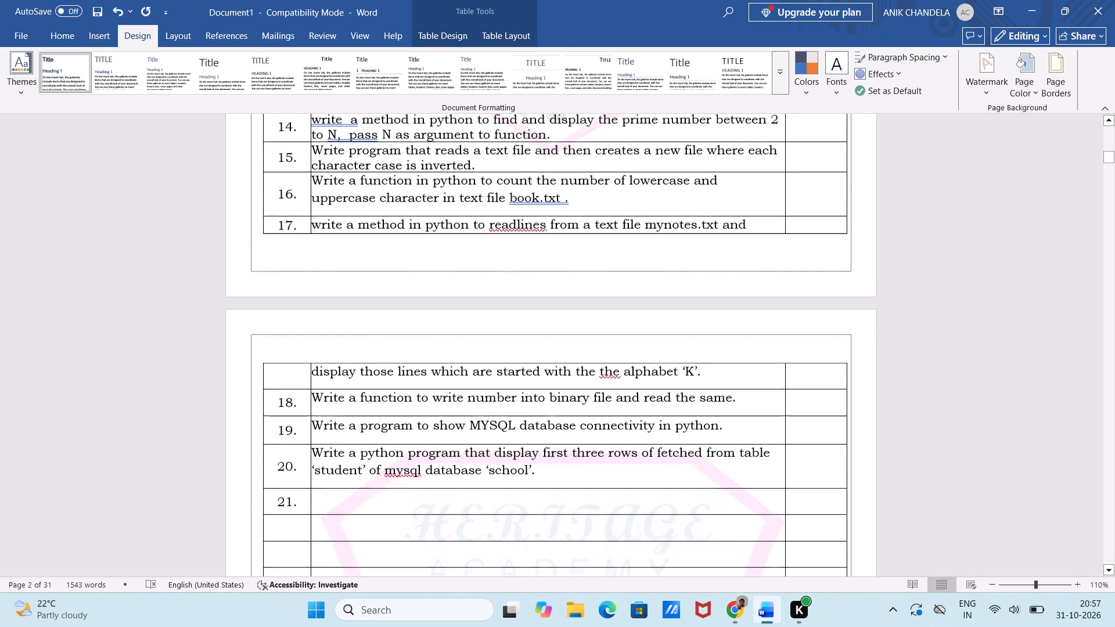
{"action": "scroll", "coordinate": [467, 304], "scroll_direction": "down", "scroll_amount": 1}
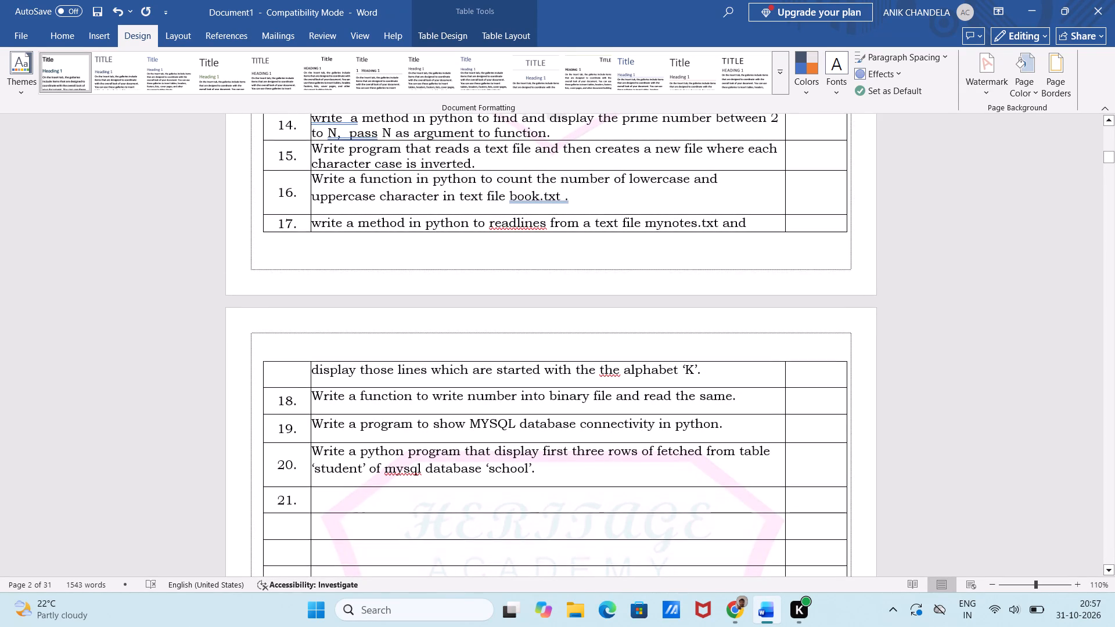
{"action": "scroll", "coordinate": [467, 304], "scroll_direction": "down", "scroll_amount": 1}
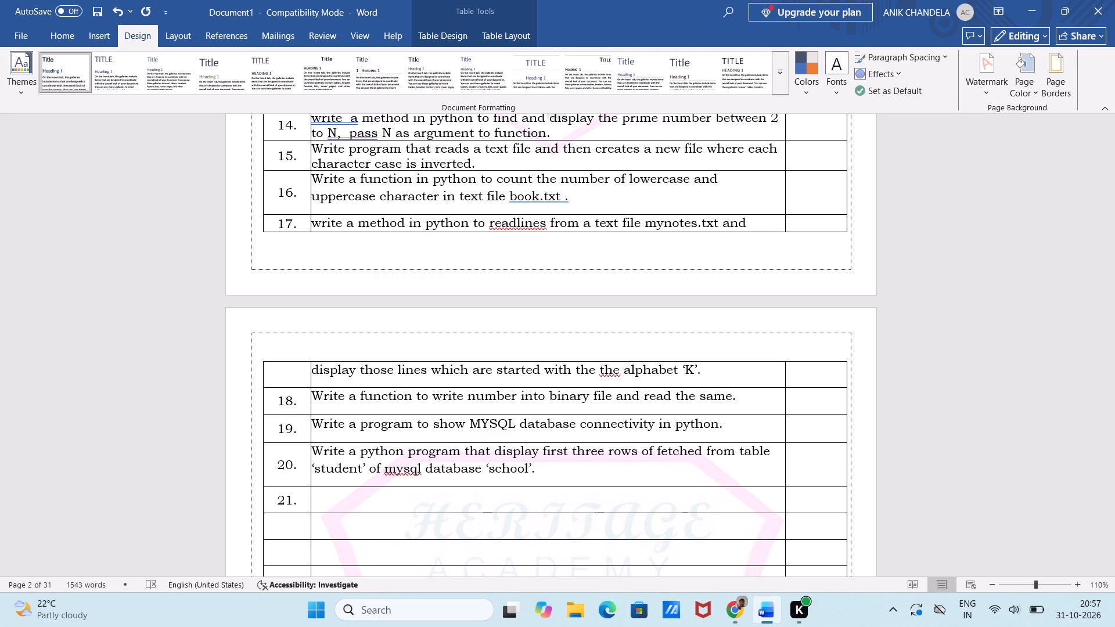
{"action": "scroll", "coordinate": [467, 304], "scroll_direction": "up", "scroll_amount": 3}
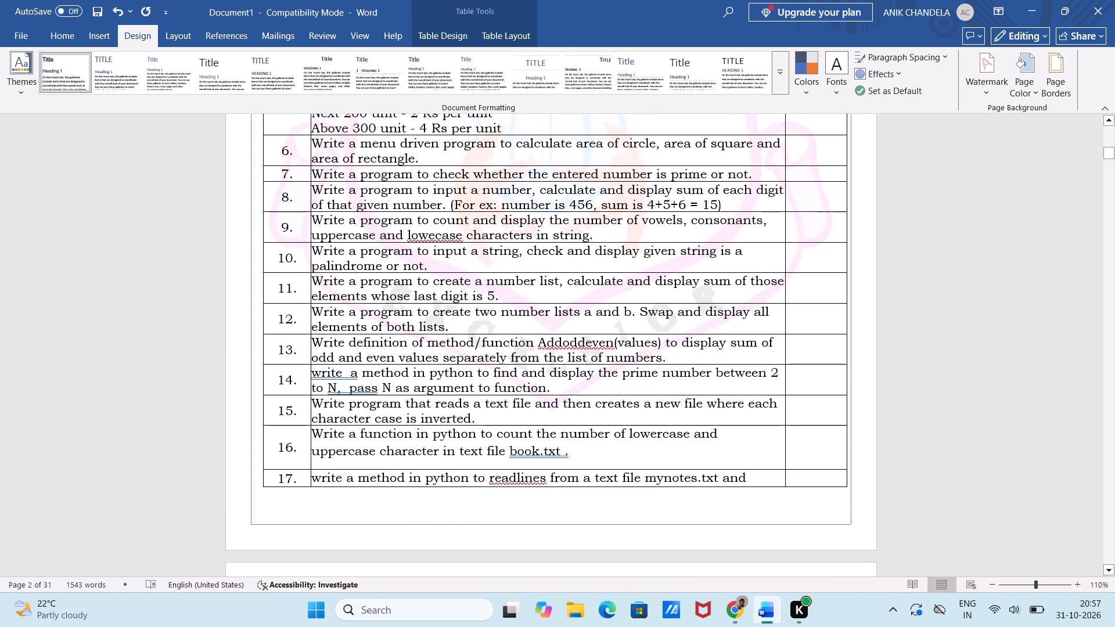
{"action": "scroll", "coordinate": [467, 304], "scroll_direction": "up", "scroll_amount": 1}
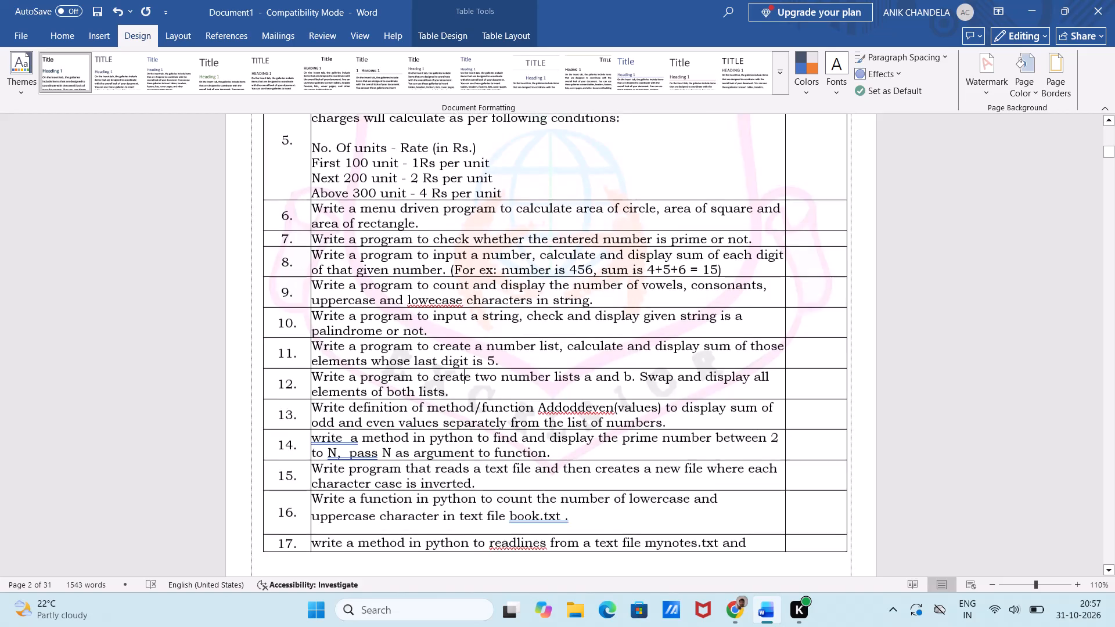
{"action": "scroll", "coordinate": [467, 304], "scroll_direction": "up", "scroll_amount": 2}
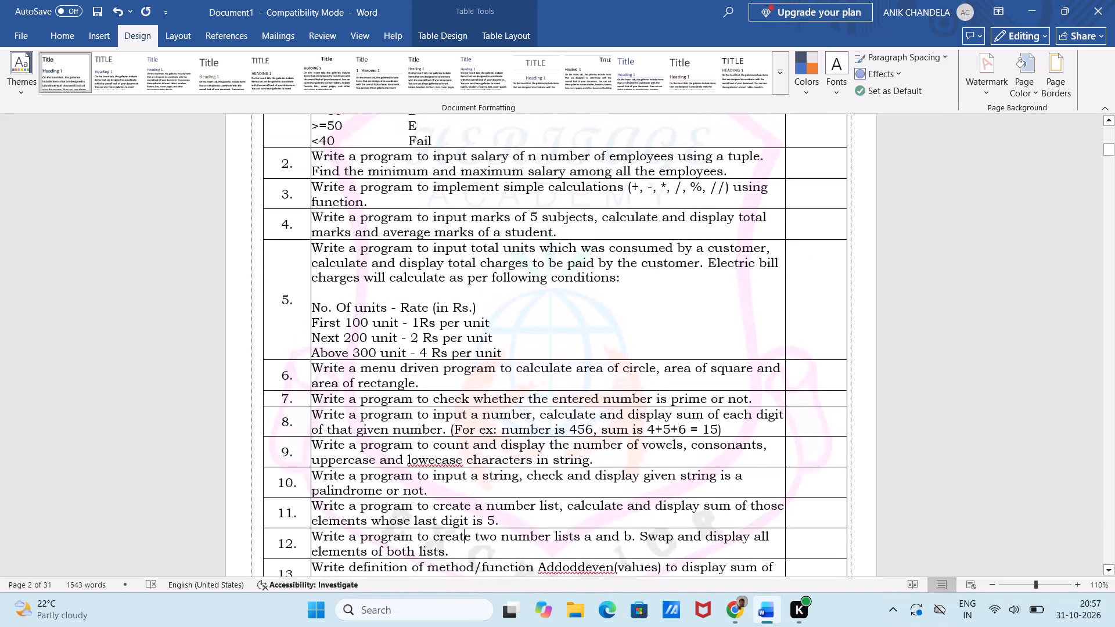
{"action": "scroll", "coordinate": [467, 304], "scroll_direction": "up", "scroll_amount": 1}
{"action": "scroll", "coordinate": [467, 304], "scroll_direction": "down", "scroll_amount": 1}
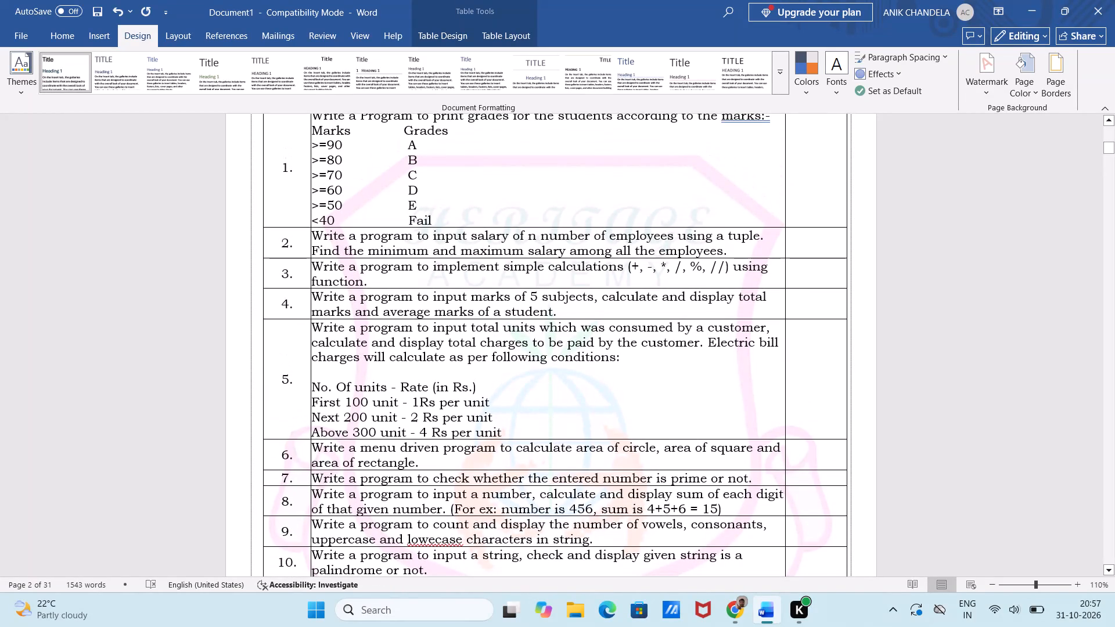
{"action": "scroll", "coordinate": [467, 304], "scroll_direction": "down", "scroll_amount": 1}
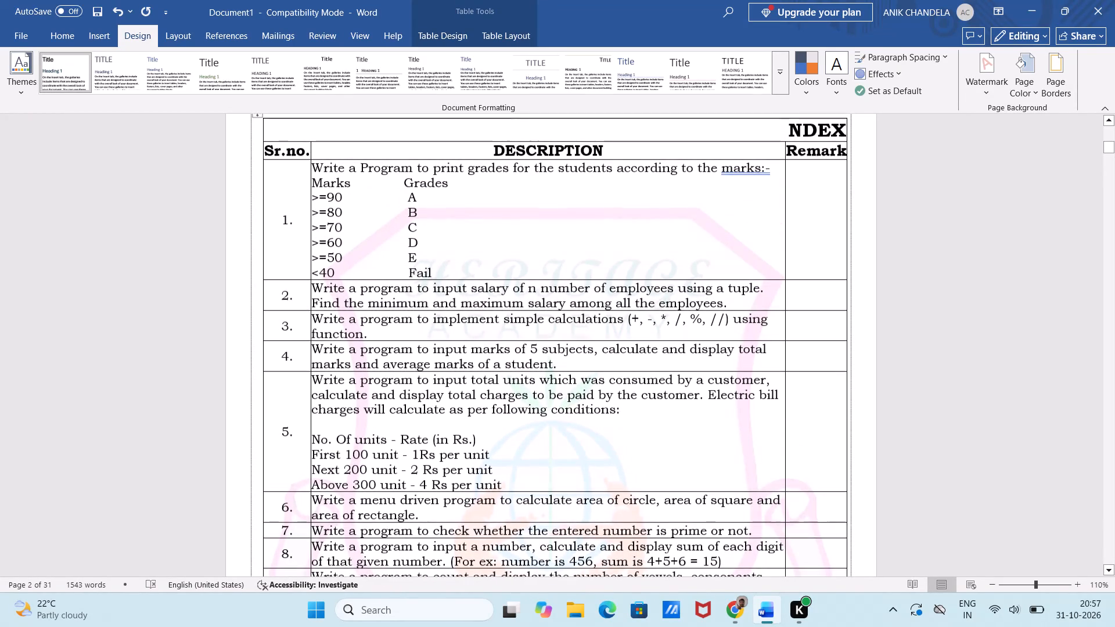
{"action": "scroll", "coordinate": [467, 304], "scroll_direction": "down", "scroll_amount": 3}
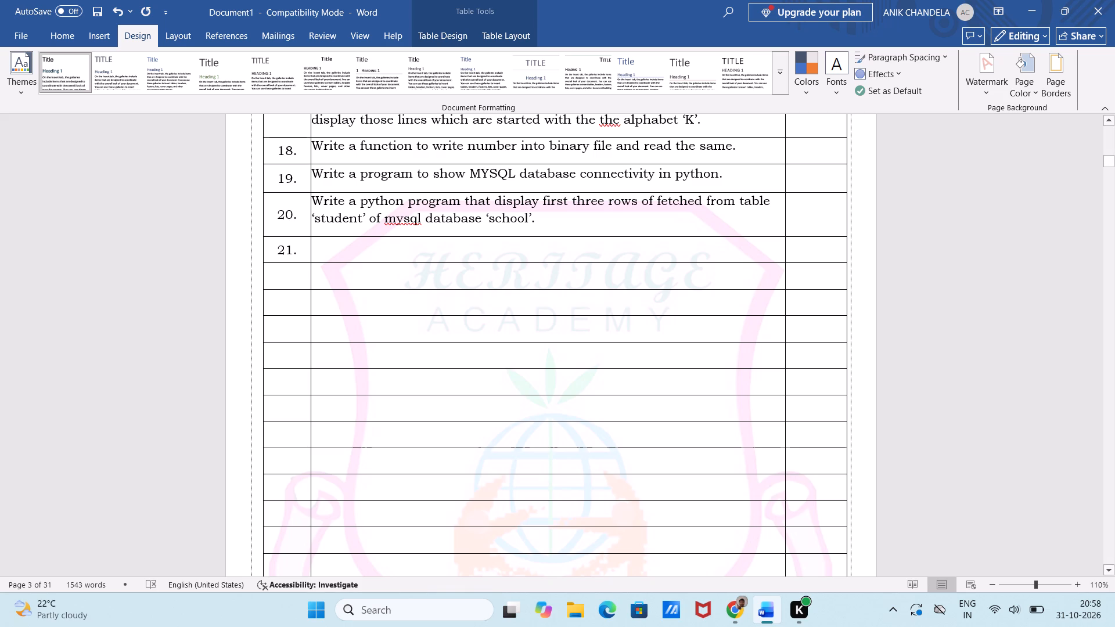
Enter "Write a program to find whether a year is a leap year or not ." as the description in row 21.
{"action": "left_click", "coordinate": [340, 250]}
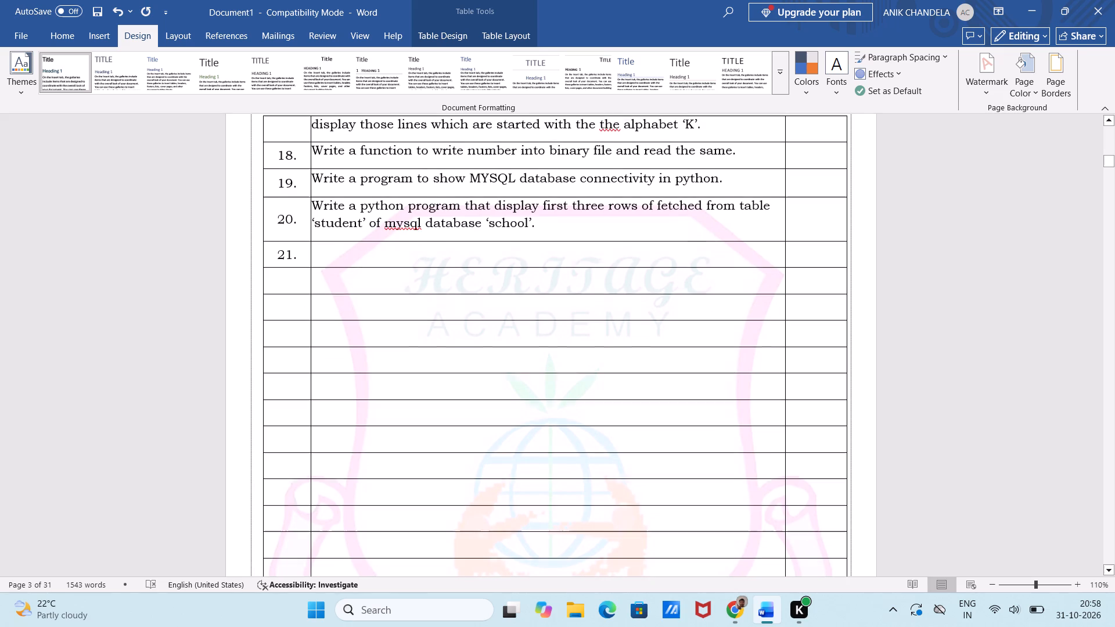
{"action": "key", "text": "w"}
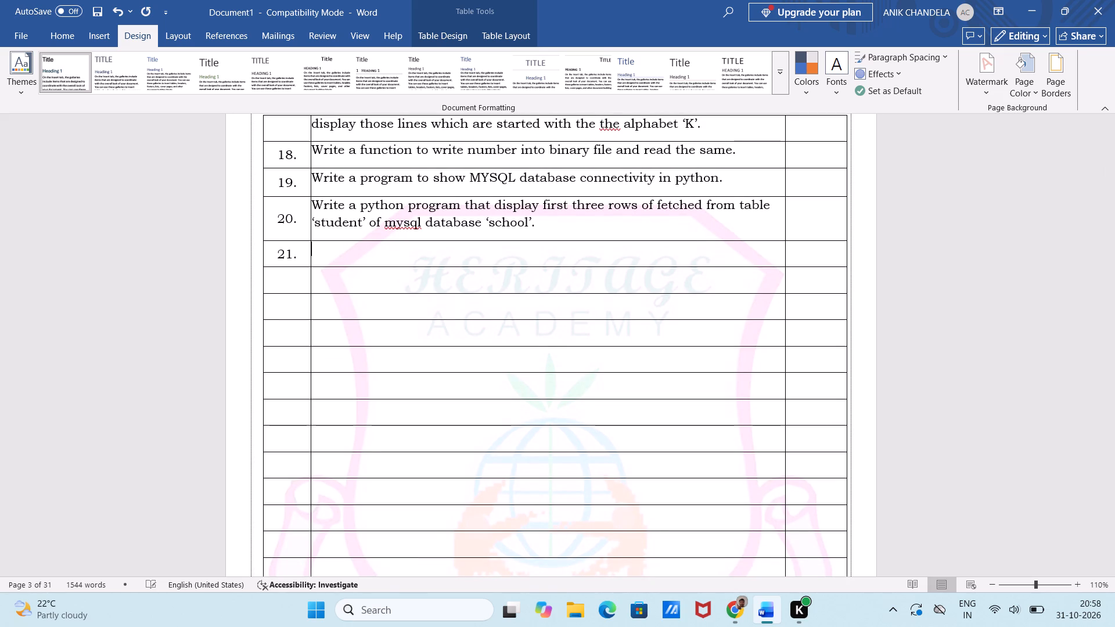
{"action": "key", "text": "w"}
{"action": "type", "text": "rite a o"}
{"action": "key", "text": "BackSpace"}
{"action": "type", "text": "proge"}
{"action": "key", "text": "BackSpace"}
{"action": "type", "text": "a"}
{"action": "key", "text": "space"}
{"action": "key", "text": "BackSpace"}
{"action": "key", "text": "BackSpace"}
{"action": "type", "text": "ram to find"}
{"action": "key", "text": "space"}
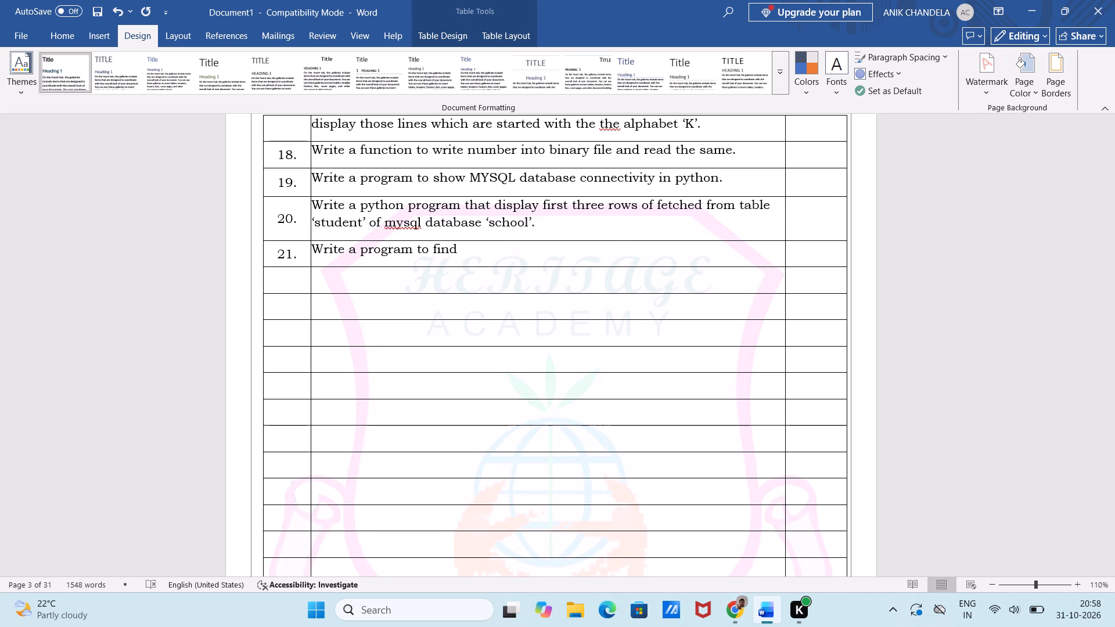
{"action": "type", "text": "whther a"}
{"action": "key", "text": "BackSpace"}
{"action": "key", "text": "BackSpace"}
{"action": "key", "text": "BackSpace"}
{"action": "key", "text": "BackSpace"}
{"action": "key", "text": "BackSpace"}
{"action": "key", "text": "BackSpace"}
{"action": "key", "text": "BackSpace"}
{"action": "key", "text": "BackSpace"}
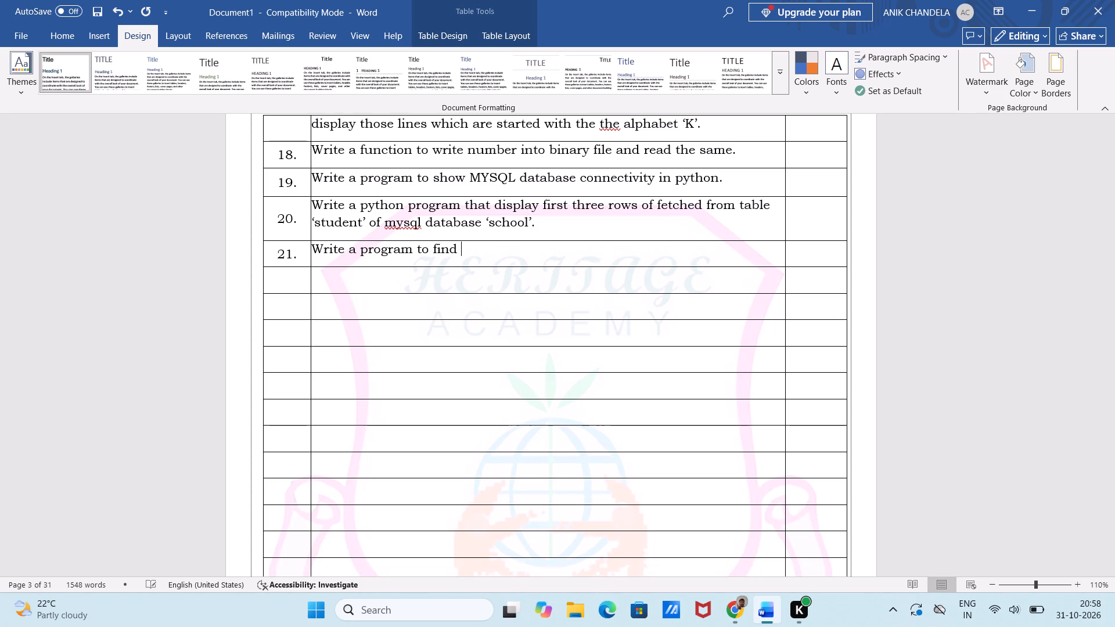
{"action": "type", "text": "whether a ino"}
{"action": "key", "text": "BackSpace"}
{"action": "type", "text": "put"}
{"action": "key", "text": "space"}
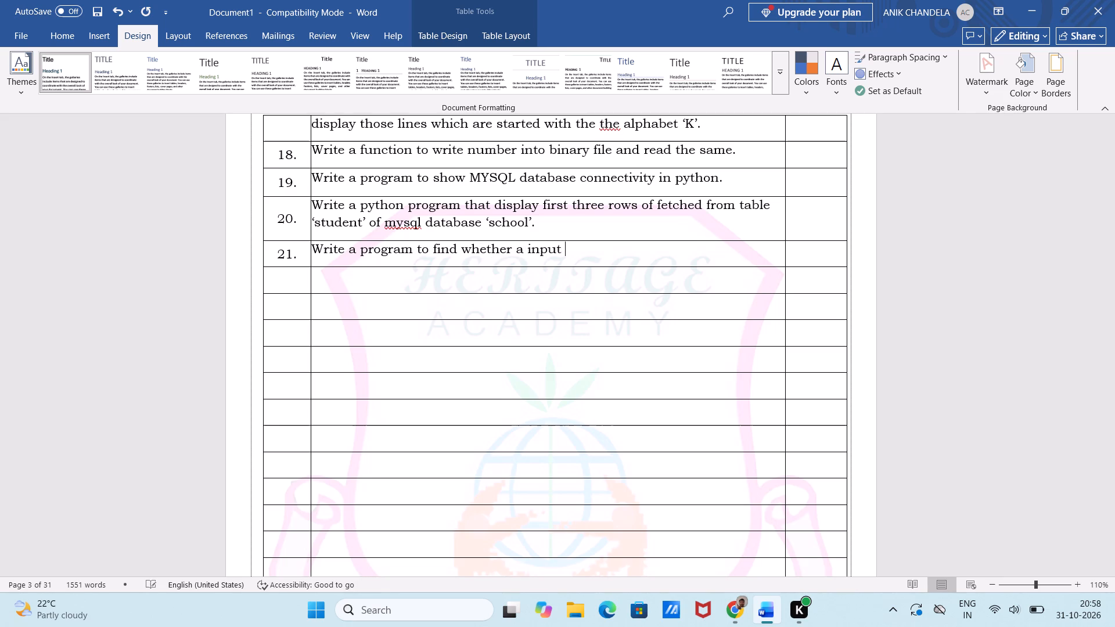
{"action": "key", "text": "BackSpace"}
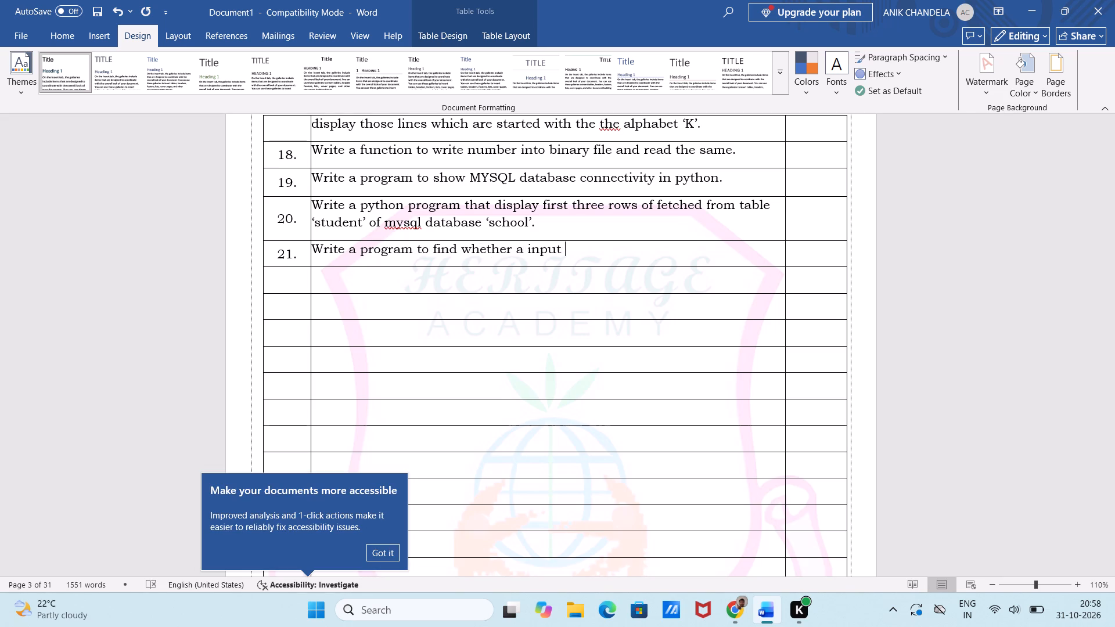
{"action": "key", "text": "BackSpace"}
{"action": "key", "text": "BackSpace"}
{"action": "key", "text": "BackSpace"}
{"action": "key", "text": "BackSpace"}
{"action": "key", "text": "BackSpace"}
{"action": "key", "text": "BackSpace"}
{"action": "key", "text": "space"}
{"action": "type", "text": "year 9"}
{"action": "key", "text": "BackSpace"}
{"action": "type", "text": "is"}
{"action": "key", "text": "space"}
{"action": "type", "text": "a la"}
{"action": "type", "text": "s\\"}
{"action": "key", "text": "BackSpace"}
{"action": "key", "text": "BackSpace"}
{"action": "key", "text": "BackSpace"}
{"action": "type", "text": "eap year or ot"}
{"action": "key", "text": "BackSpace"}
{"action": "key", "text": "BackSpace"}
{"action": "key", "text": "BackSpace"}
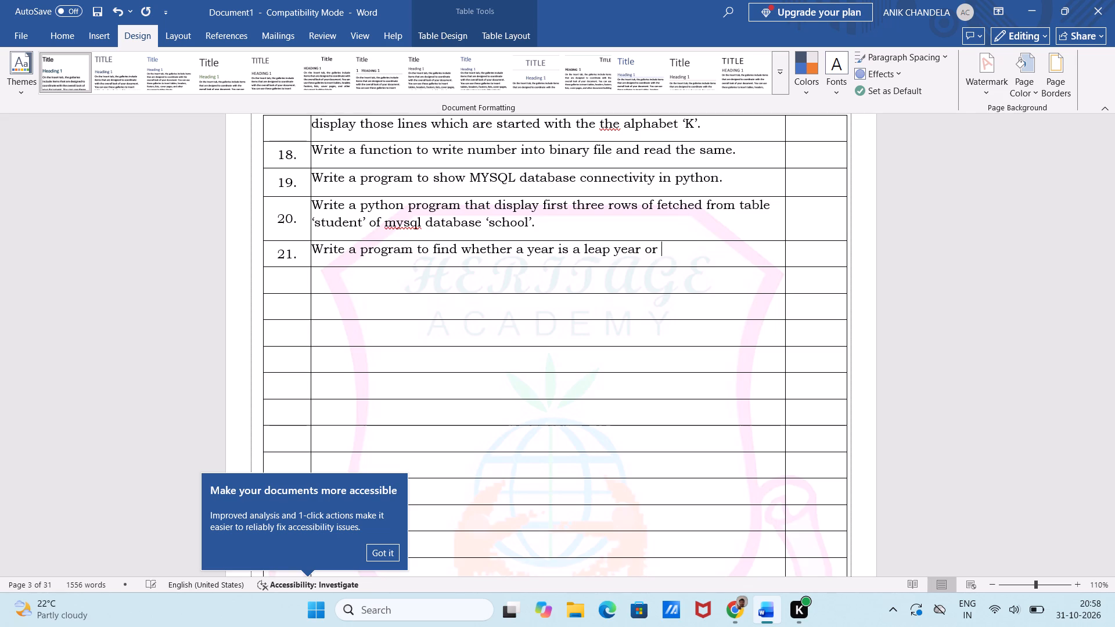
{"action": "type", "text": "niot"}
{"action": "key", "text": "BackSpace"}
{"action": "key", "text": "BackSpace"}
{"action": "key", "text": "BackSpace"}
{"action": "type", "text": "ot"}
{"action": "key", "text": "space"}
{"action": "type", "text": ","}
{"action": "key", "text": "BackSpace"}
{"action": "key", "text": "period"}
{"action": "key", "text": "Return"}
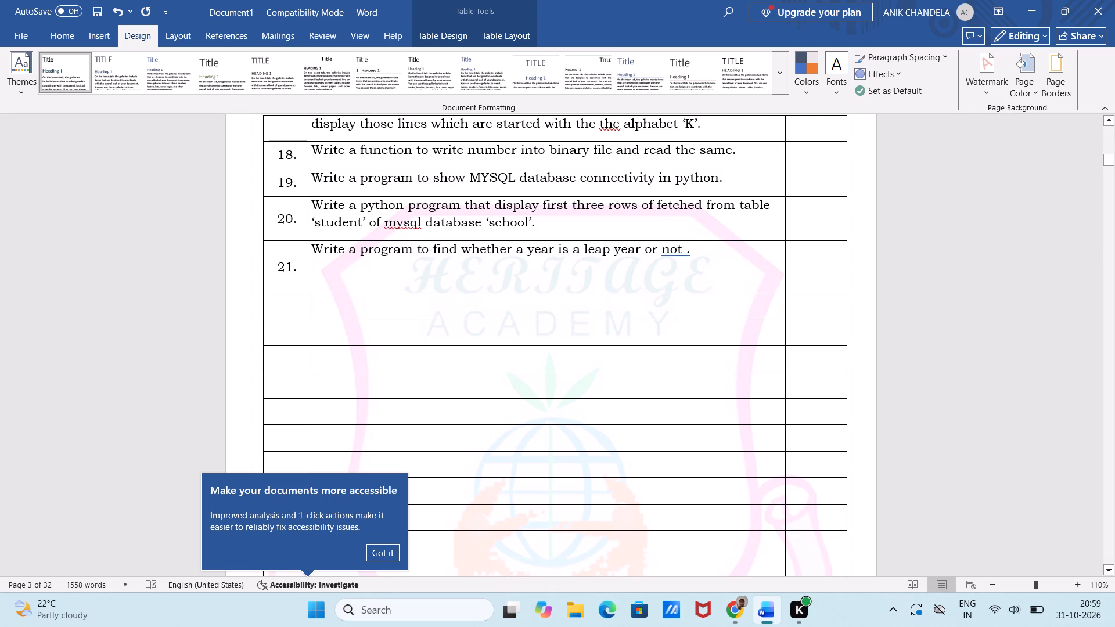
{"action": "key", "text": "BackSpace"}
Number the empty row below row 21 of the INDEX table as "22.".
{"action": "key", "text": "Down"}
{"action": "key", "text": "Left"}
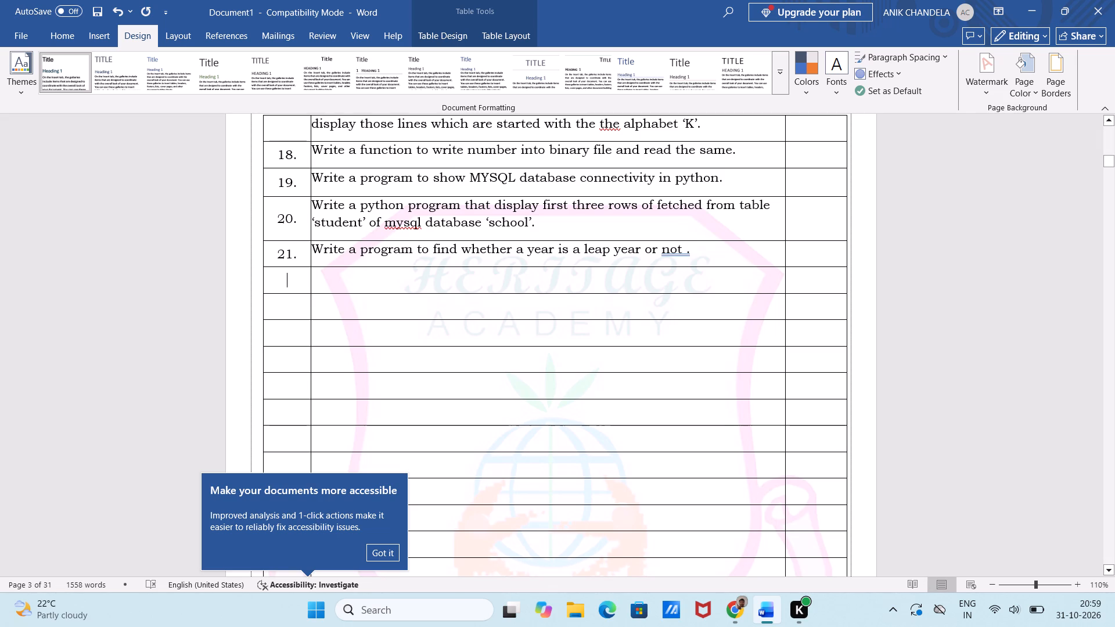
{"action": "type", "text": "22."}
Enter "Write a program to form a astrik triangle of given range ." as the description in row 22.
{"action": "key", "text": "Right"}
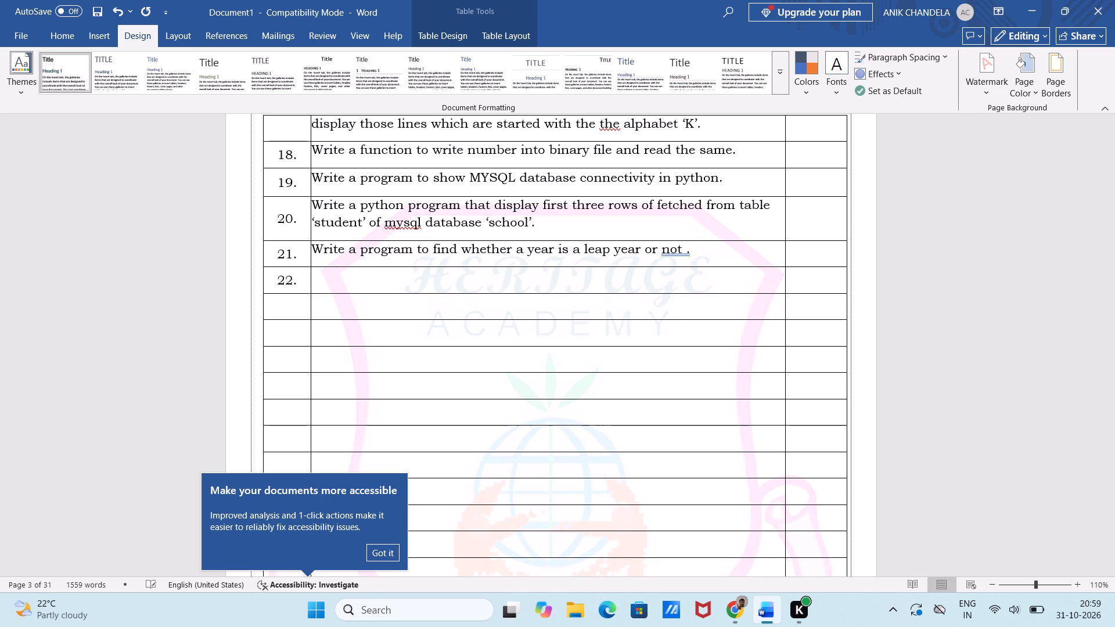
{"action": "type", "text": "write"}
{"action": "key", "text": "space"}
{"action": "type", "text": "a p"}
{"action": "key", "text": "BackSpace"}
{"action": "type", "text": "progrsm"}
{"action": "key", "text": "BackSpace"}
{"action": "key", "text": "BackSpace"}
{"action": "type", "text": "am tom"}
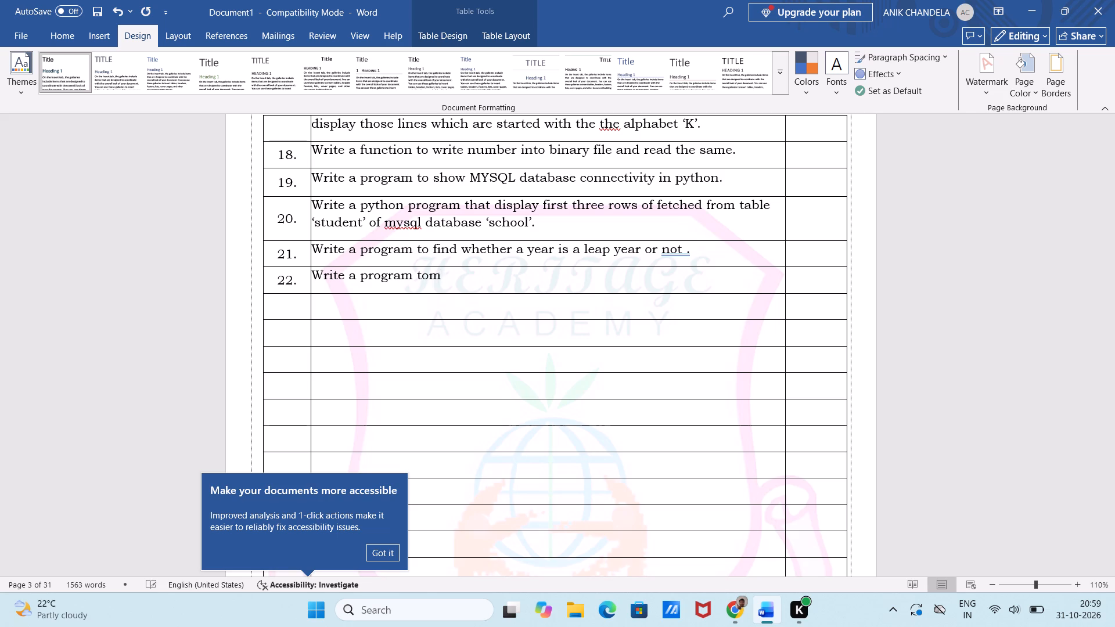
{"action": "key", "text": "BackSpace"}
{"action": "key", "text": "space"}
{"action": "type", "text": "form"}
{"action": "key", "text": "space"}
{"action": "type", "text": "a"}
{"action": "key", "text": "space"}
{"action": "type", "text": "astrik triangle"}
{"action": "key", "text": "space"}
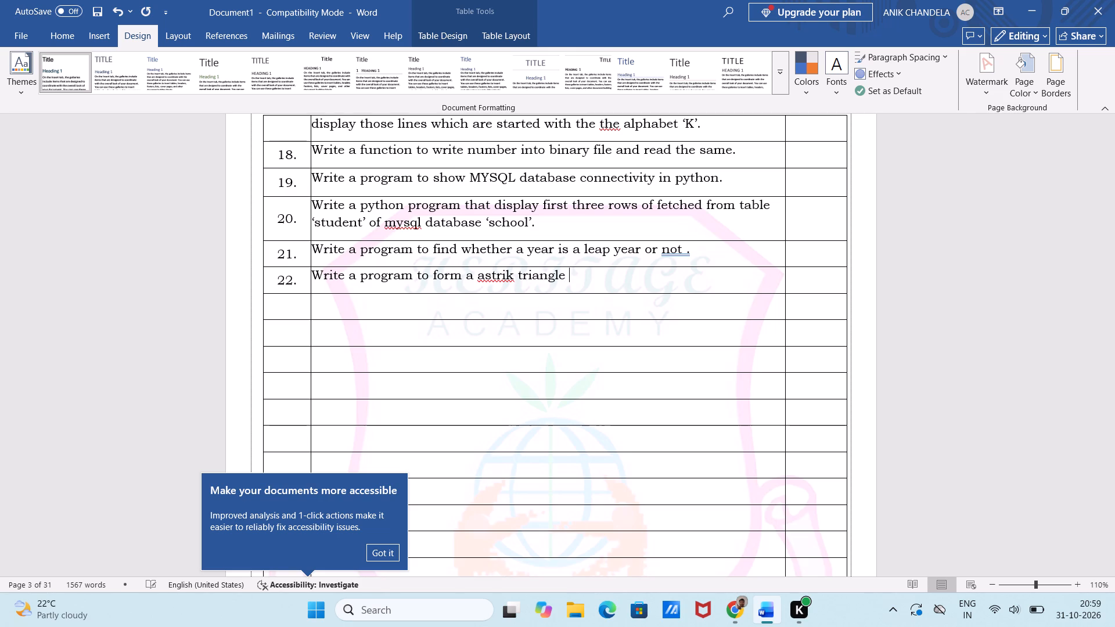
{"action": "type", "text": "for"}
{"action": "key", "text": "BackSpace"}
{"action": "key", "text": "BackSpace"}
{"action": "key", "text": "BackSpace"}
{"action": "key", "text": "o"}
{"action": "type", "text": "f"}
{"action": "key", "text": "space"}
{"action": "type", "text": "gib"}
{"action": "key", "text": "BackSpace"}
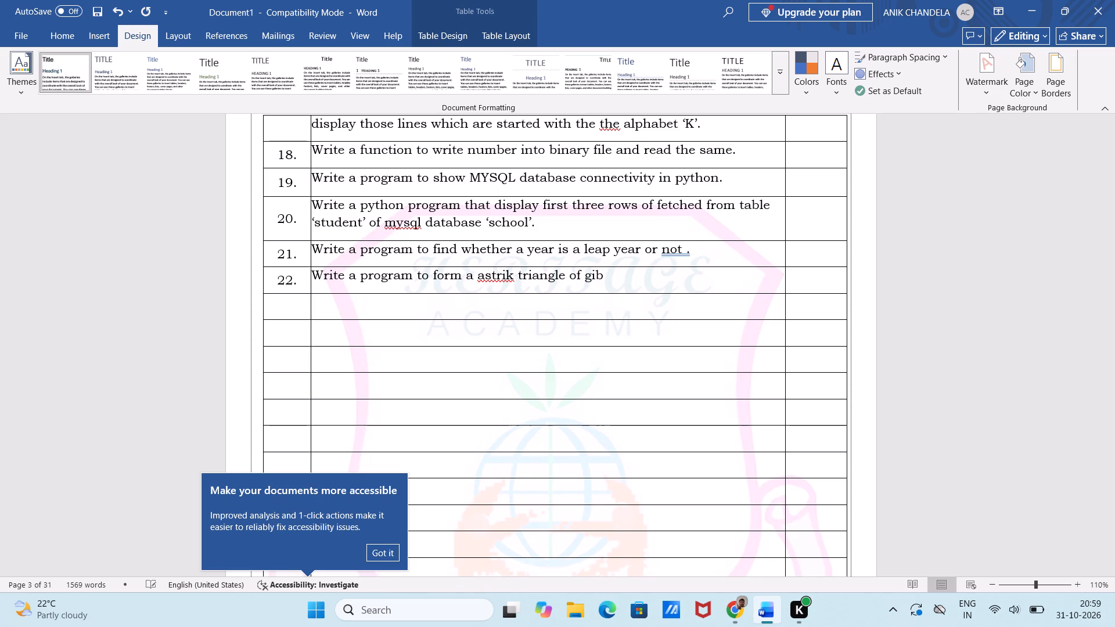
{"action": "type", "text": "ven range"}
{"action": "key", "text": "space"}
{"action": "type", "text": "."}
{"action": "key", "text": "space"}
Number the empty row below row 22 of the INDEX table as "23.".
{"action": "left_click", "coordinate": [297, 304]}
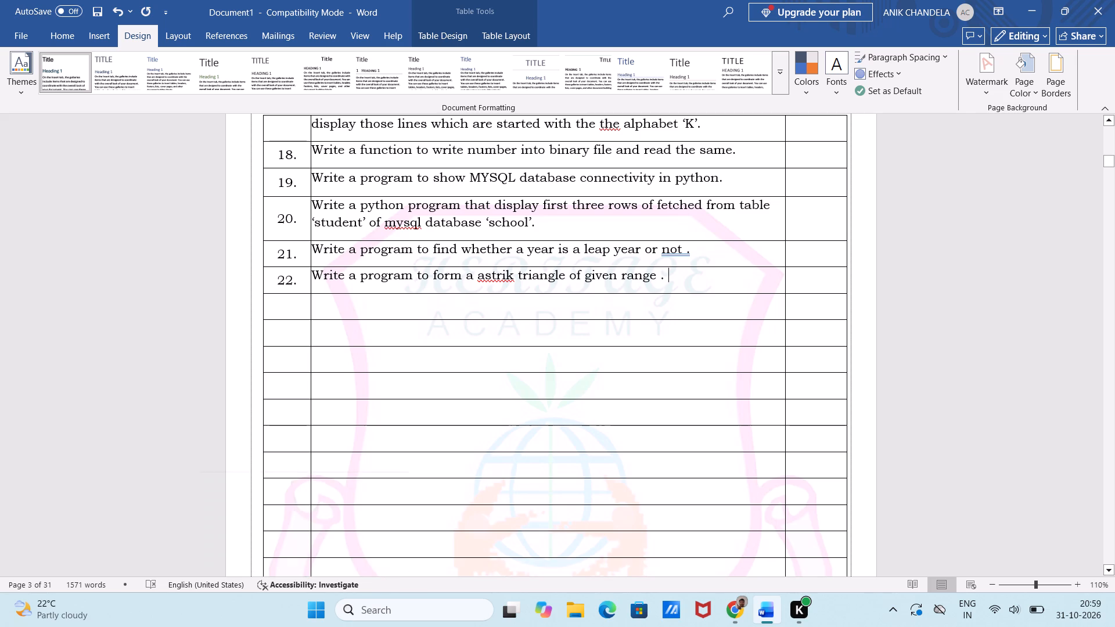
{"action": "type", "text": "23"}
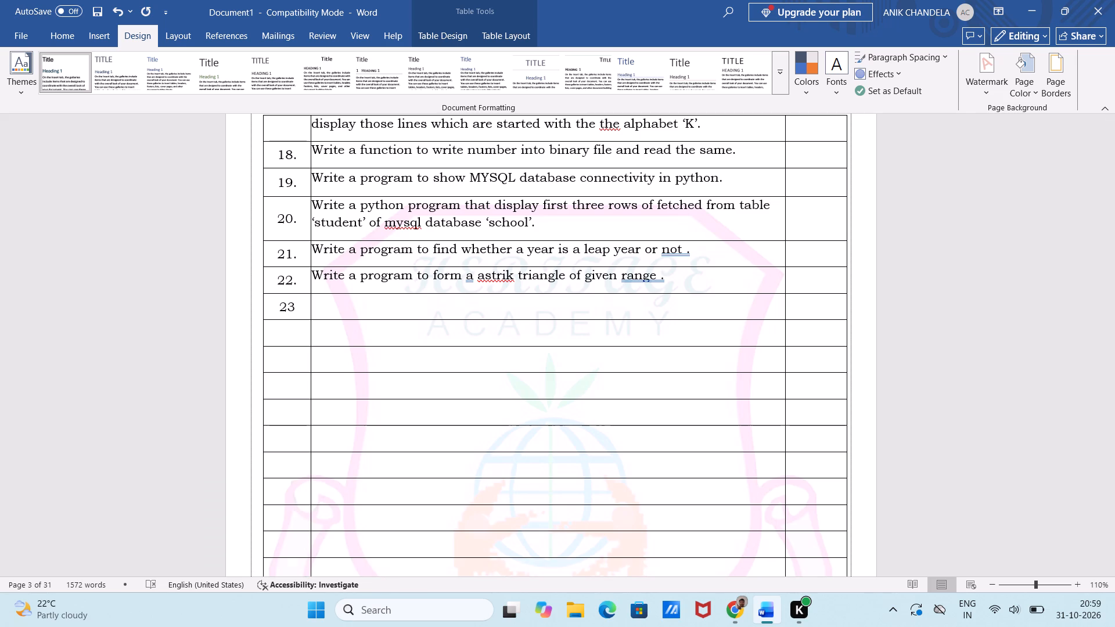
{"action": "key", "text": "period"}
Begin the description in row 23 with "Write a program".
{"action": "key", "text": "Right"}
{"action": "type", "text": "write"}
{"action": "key", "text": "space"}
{"action": "type", "text": "a program"}
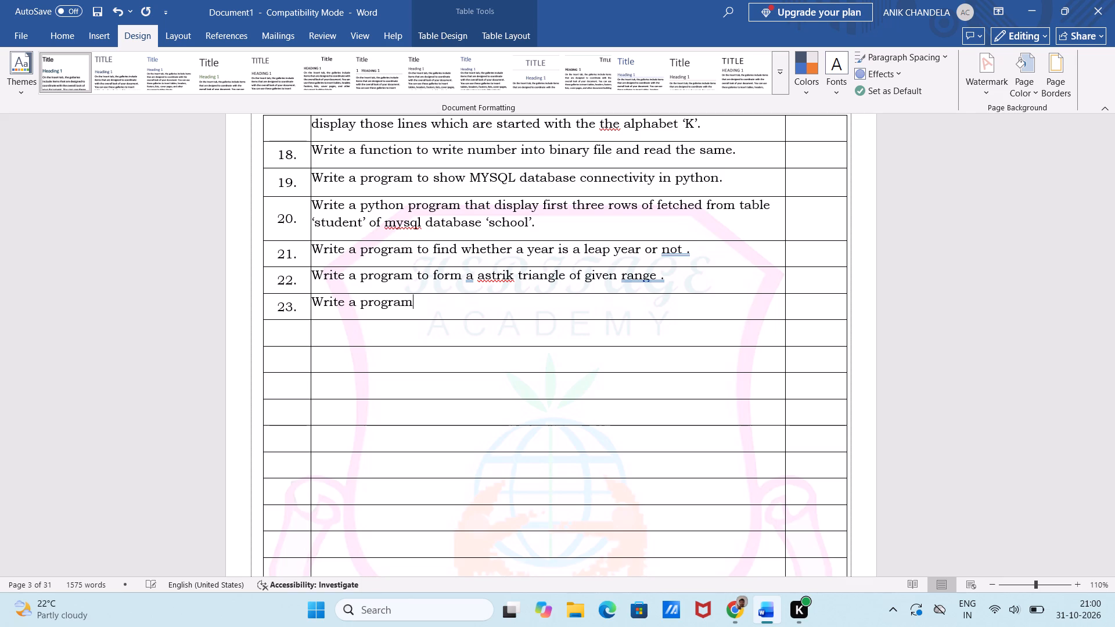
{"action": "key", "text": "space"}
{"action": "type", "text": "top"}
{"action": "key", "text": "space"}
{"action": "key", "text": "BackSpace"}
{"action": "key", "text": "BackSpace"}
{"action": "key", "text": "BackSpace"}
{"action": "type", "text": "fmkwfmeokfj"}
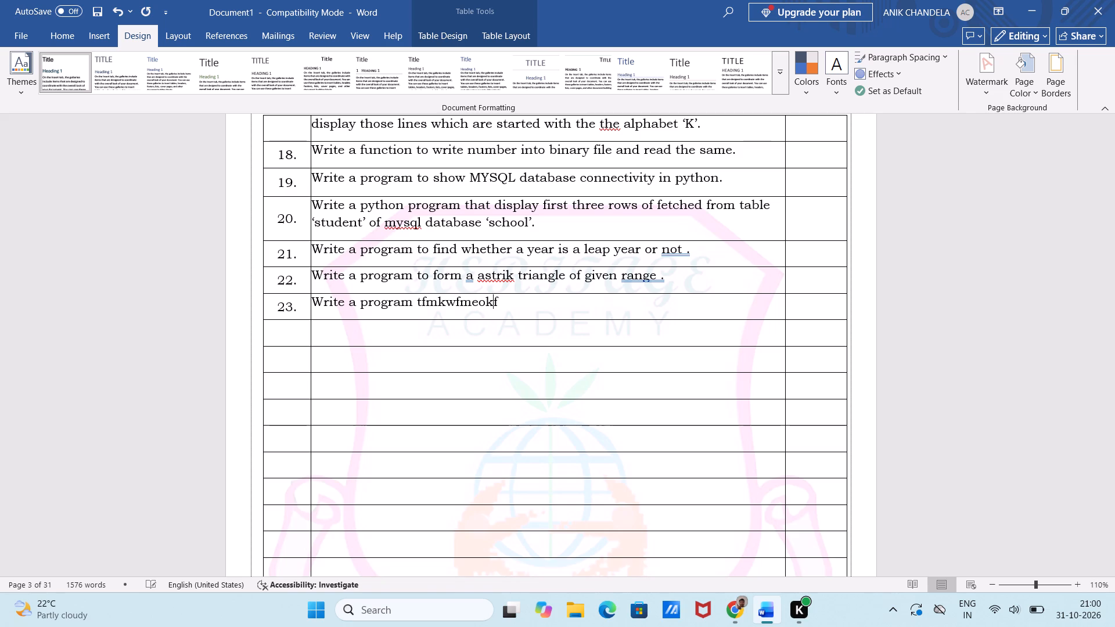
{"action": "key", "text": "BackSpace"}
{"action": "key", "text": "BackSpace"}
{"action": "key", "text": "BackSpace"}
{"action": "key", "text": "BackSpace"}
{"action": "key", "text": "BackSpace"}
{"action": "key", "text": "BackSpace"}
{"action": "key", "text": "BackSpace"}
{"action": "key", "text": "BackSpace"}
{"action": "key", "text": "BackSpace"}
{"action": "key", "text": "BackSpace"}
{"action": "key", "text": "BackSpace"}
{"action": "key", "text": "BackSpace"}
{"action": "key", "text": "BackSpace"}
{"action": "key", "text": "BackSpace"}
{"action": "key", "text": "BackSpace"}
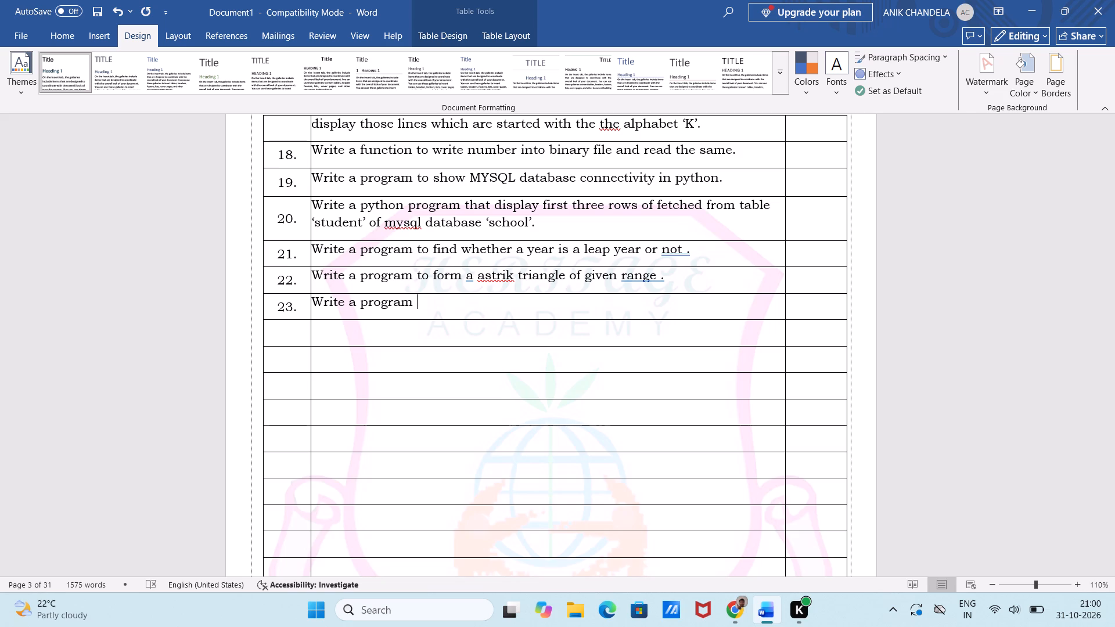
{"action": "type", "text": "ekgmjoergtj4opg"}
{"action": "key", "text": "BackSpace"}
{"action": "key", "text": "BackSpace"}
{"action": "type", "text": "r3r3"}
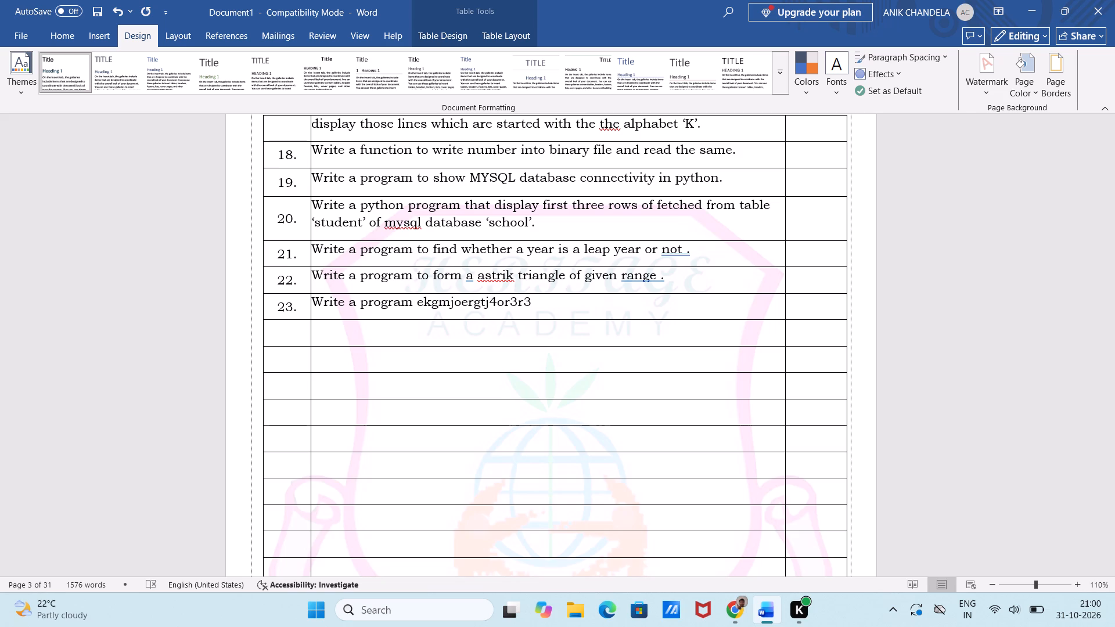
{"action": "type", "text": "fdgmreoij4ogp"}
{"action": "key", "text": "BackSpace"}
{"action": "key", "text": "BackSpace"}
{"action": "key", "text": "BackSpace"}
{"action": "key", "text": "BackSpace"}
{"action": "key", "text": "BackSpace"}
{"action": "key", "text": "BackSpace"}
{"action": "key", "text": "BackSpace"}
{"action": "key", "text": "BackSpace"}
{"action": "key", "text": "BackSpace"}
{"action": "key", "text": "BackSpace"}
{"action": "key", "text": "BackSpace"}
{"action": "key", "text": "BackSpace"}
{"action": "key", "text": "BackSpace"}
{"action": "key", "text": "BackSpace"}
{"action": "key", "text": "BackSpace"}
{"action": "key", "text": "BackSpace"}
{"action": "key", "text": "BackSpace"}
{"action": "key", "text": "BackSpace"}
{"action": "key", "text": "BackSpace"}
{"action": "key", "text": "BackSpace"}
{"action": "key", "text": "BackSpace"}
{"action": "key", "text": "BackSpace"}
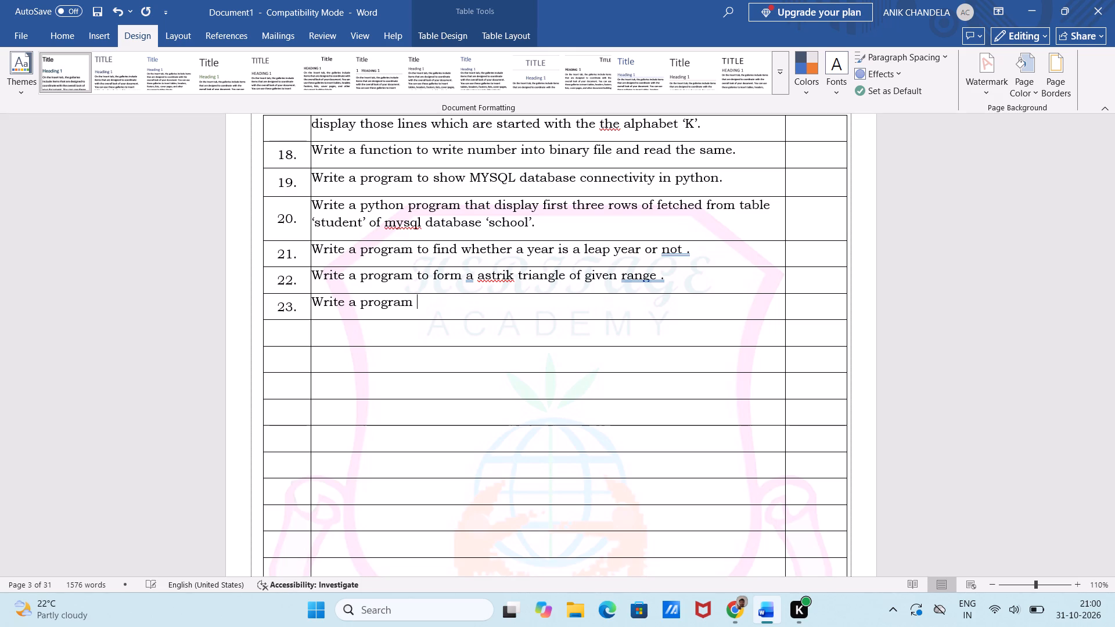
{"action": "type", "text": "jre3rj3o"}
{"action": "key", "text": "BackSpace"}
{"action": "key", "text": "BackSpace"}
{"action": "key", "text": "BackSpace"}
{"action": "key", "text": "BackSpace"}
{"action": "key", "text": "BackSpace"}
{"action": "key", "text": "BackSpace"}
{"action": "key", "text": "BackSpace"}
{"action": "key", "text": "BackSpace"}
Complete the row 23 description with "find the simple interest ." following "Write a program".
{"action": "type", "text": "fini"}
{"action": "key", "text": "space"}
{"action": "key", "text": "BackSpace"}
{"action": "key", "text": "BackSpace"}
{"action": "type", "text": "d the simp,e"}
{"action": "key", "text": "BackSpace"}
{"action": "key", "text": "BackSpace"}
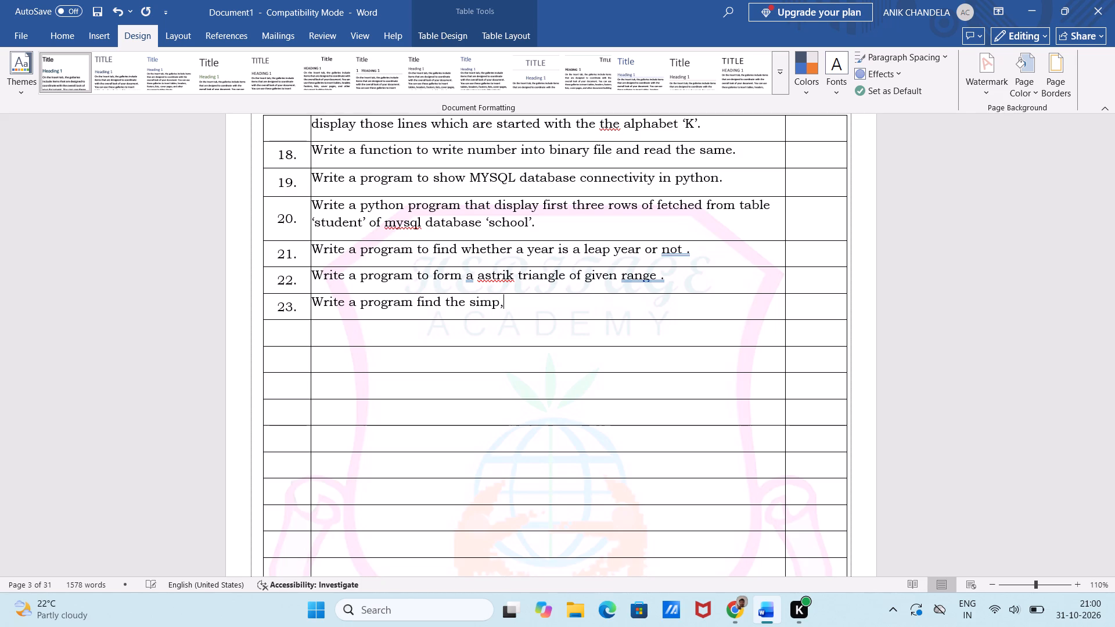
{"action": "type", "text": "lew ="}
{"action": "key", "text": "BackSpace"}
{"action": "key", "text": "BackSpace"}
{"action": "key", "text": "BackSpace"}
{"action": "key", "text": "BackSpace"}
{"action": "type", "text": "e intwr"}
{"action": "key", "text": "BackSpace"}
{"action": "key", "text": "BackSpace"}
{"action": "type", "text": "we"}
{"action": "key", "text": "BackSpace"}
{"action": "key", "text": "BackSpace"}
{"action": "key", "text": "BackSpace"}
{"action": "type", "text": "terest ,"}
{"action": "key", "text": "BackSpace"}
{"action": "key", "text": "period"}
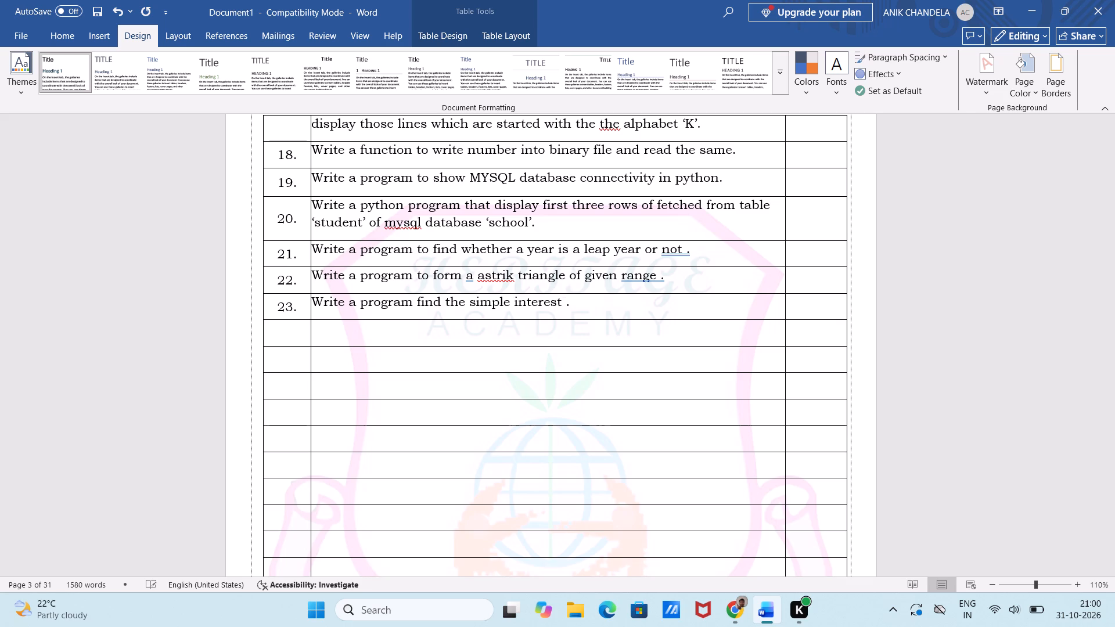
Number the empty row below row 23 of the INDEX table as "24.".
{"action": "key", "text": "Down"}
{"action": "key", "text": "Left"}
{"action": "type", "text": "23"}
{"action": "key", "text": "BackSpace"}
{"action": "key", "text": "BackSpace"}
{"action": "key", "text": "4"}
{"action": "key", "text": "BackSpace"}
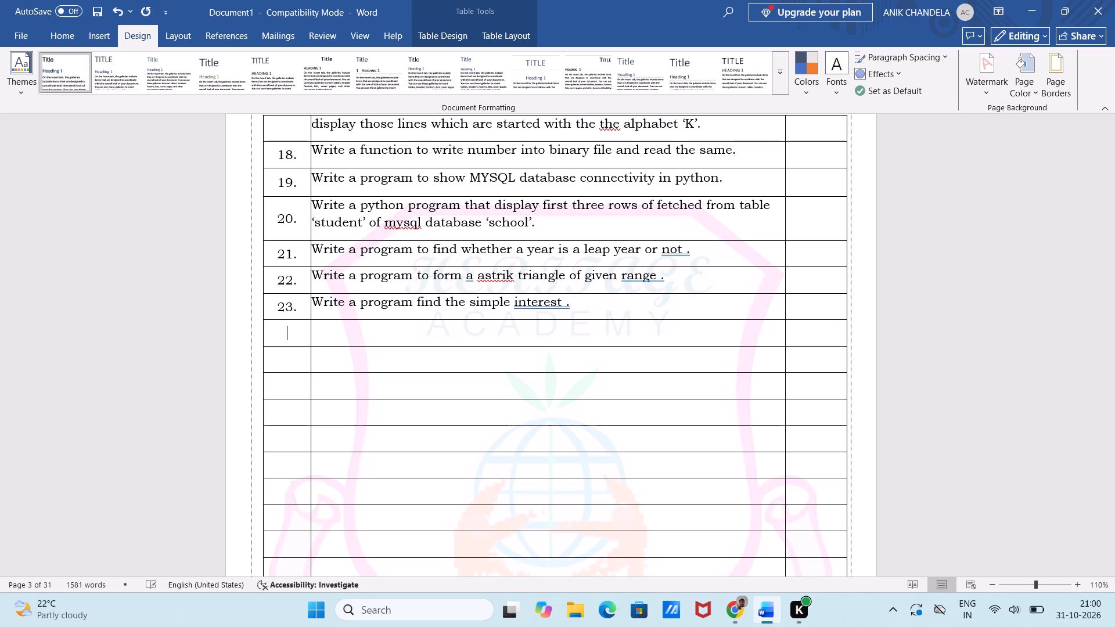
{"action": "key", "text": "BackSpace"}
{"action": "type", "text": "24"}
{"action": "key", "text": "BackSpace"}
{"action": "key", "text": "BackSpace"}
{"action": "key", "text": "space"}
{"action": "key", "text": "ctrl+z"}
{"action": "key", "text": "ctrl+z"}
{"action": "key", "text": "ctrl+z"}
{"action": "key", "text": "ctrl+z"}
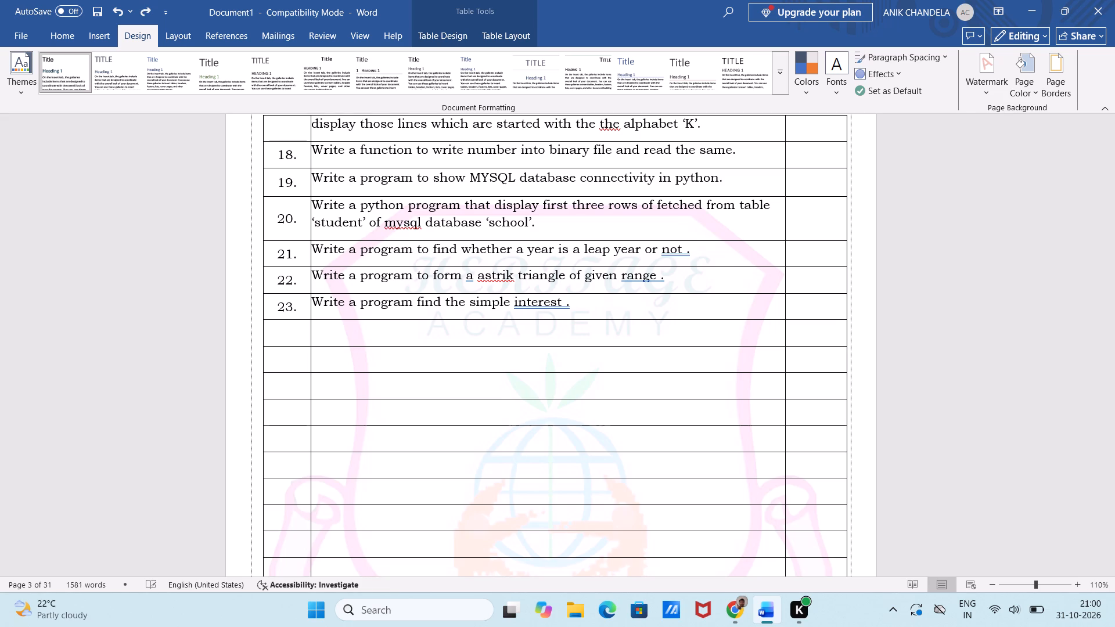
{"action": "key", "text": "ctrl+z"}
{"action": "type", "text": "24."}
Begin the description in row 24 with "Write a program to".
{"action": "key", "text": "Right"}
{"action": "type", "text": "wriute"}
{"action": "key", "text": "space"}
{"action": "key", "text": "BackSpace"}
{"action": "key", "text": "BackSpace"}
{"action": "key", "text": "BackSpace"}
{"action": "key", "text": "BackSpace"}
{"action": "type", "text": "te a perogr"}
{"action": "key", "text": "BackSpace"}
{"action": "key", "text": "BackSpace"}
{"action": "key", "text": "BackSpace"}
{"action": "key", "text": "BackSpace"}
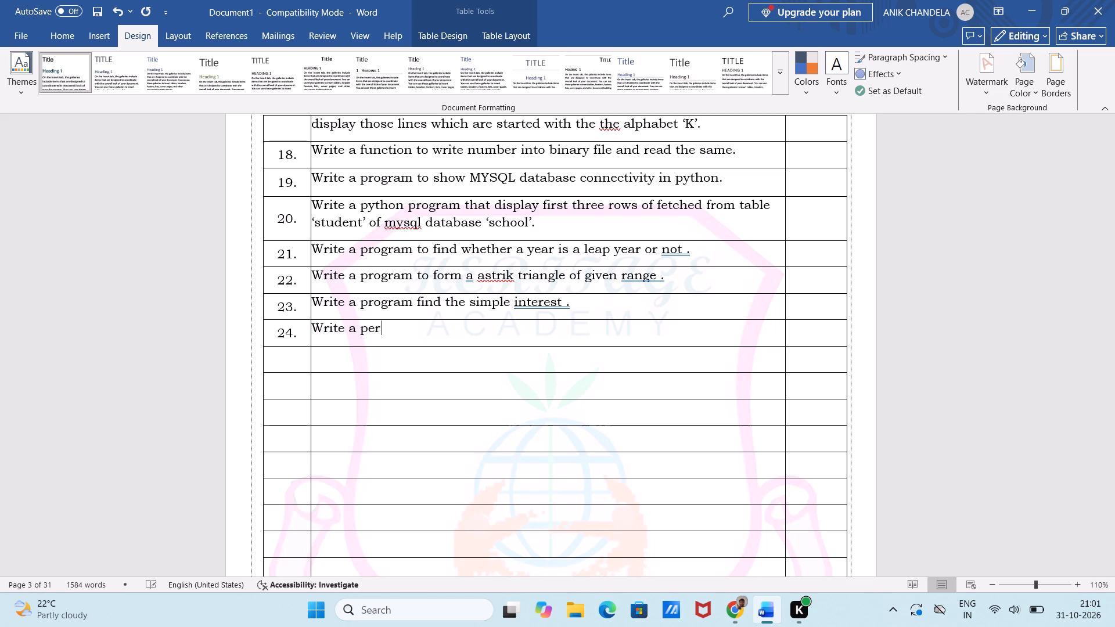
{"action": "key", "text": "BackSpace"}
{"action": "type", "text": "rogram to"}
{"action": "key", "text": "space"}
Complete the row 24 description with "find whether a given input is palindrome or not.".
{"action": "type", "text": "fiond"}
{"action": "key", "text": "space"}
{"action": "key", "text": "BackSpace"}
{"action": "key", "text": "BackSpace"}
{"action": "key", "text": "BackSpace"}
{"action": "key", "text": "BackSpace"}
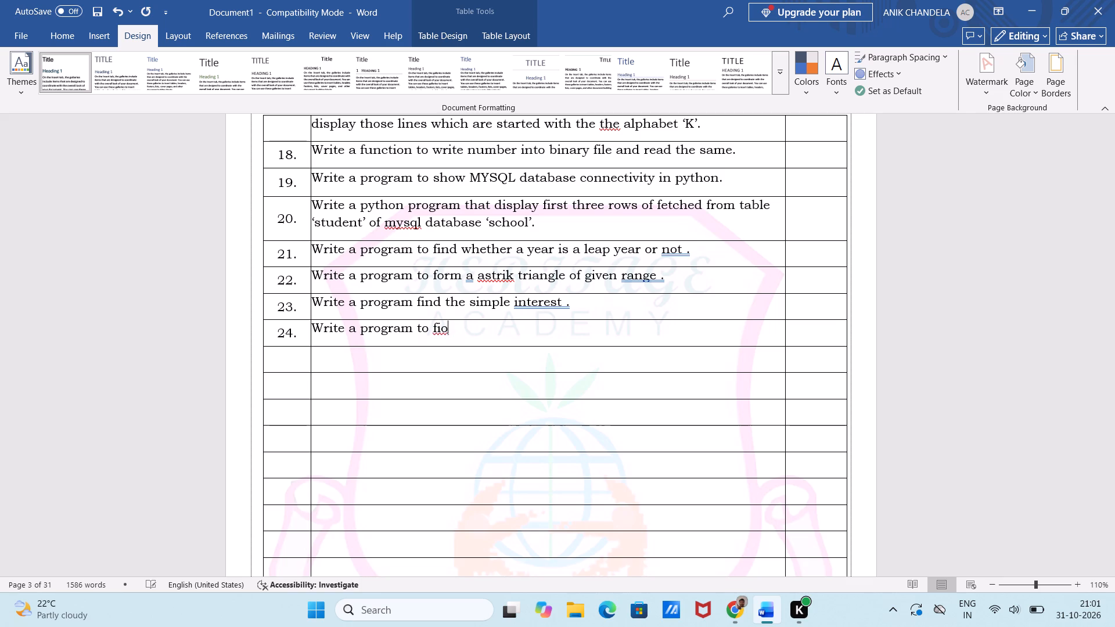
{"action": "key", "text": "BackSpace"}
{"action": "key", "text": "BackSpace"}
{"action": "type", "text": "find"}
{"action": "key", "text": "space"}
{"action": "type", "text": "wh"}
{"action": "type", "text": "ether a givwnn"}
{"action": "key", "text": "BackSpace"}
{"action": "key", "text": "BackSpace"}
{"action": "key", "text": "BackSpace"}
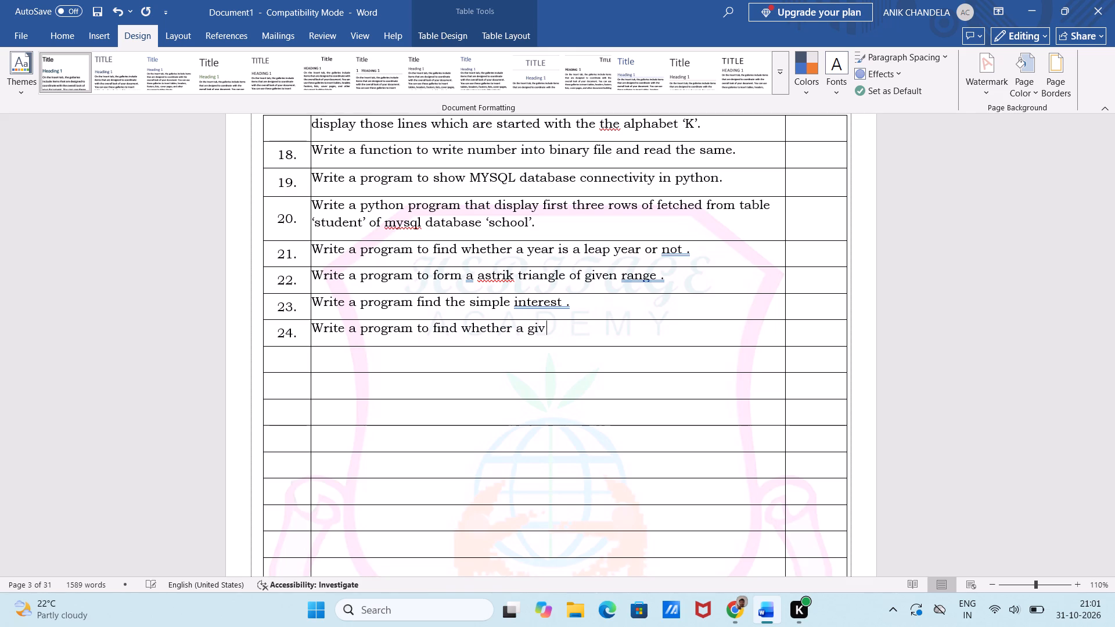
{"action": "key", "text": "BackSpace"}
{"action": "type", "text": "ven ino"}
{"action": "key", "text": "BackSpace"}
{"action": "type", "text": "put"}
{"action": "key", "text": "space"}
{"action": "type", "text": "is palinf"}
{"action": "key", "text": "BackSpace"}
{"action": "type", "text": "drome or not"}
{"action": "key", "text": "period"}
Number the empty row below row 24 of the INDEX table as "25.".
{"action": "key", "text": "Down"}
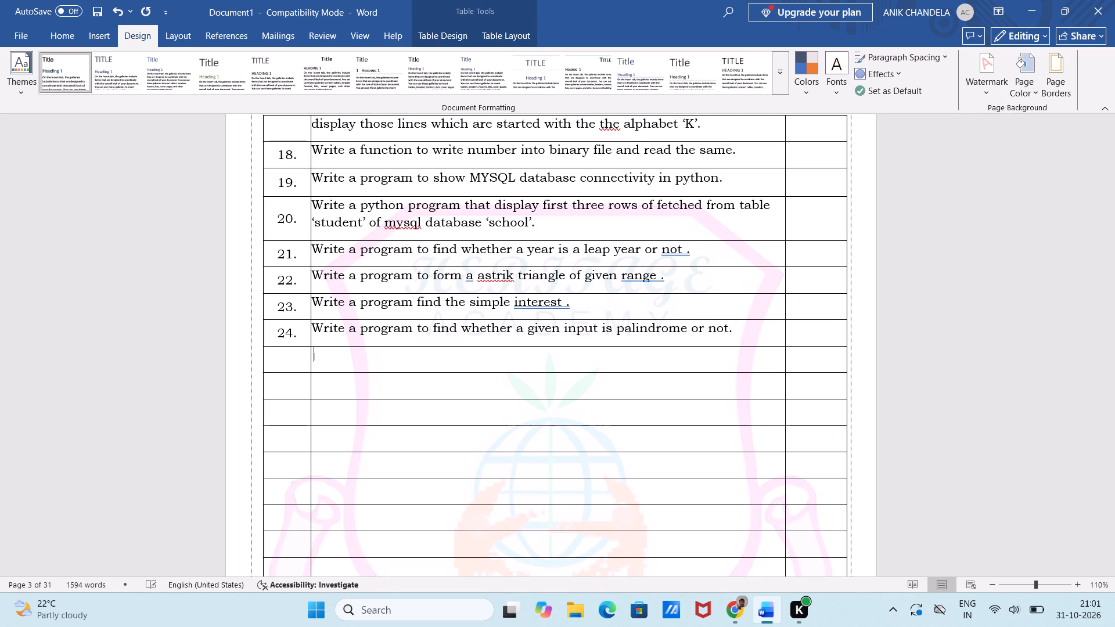
{"action": "key", "text": "Left"}
{"action": "type", "text": "25"}
{"action": "type", "text": "."}
{"action": "key", "text": "space"}
Begin the description in row 25 with "Write a program to find".
{"action": "key", "text": "Right"}
{"action": "type", "text": "wrikte"}
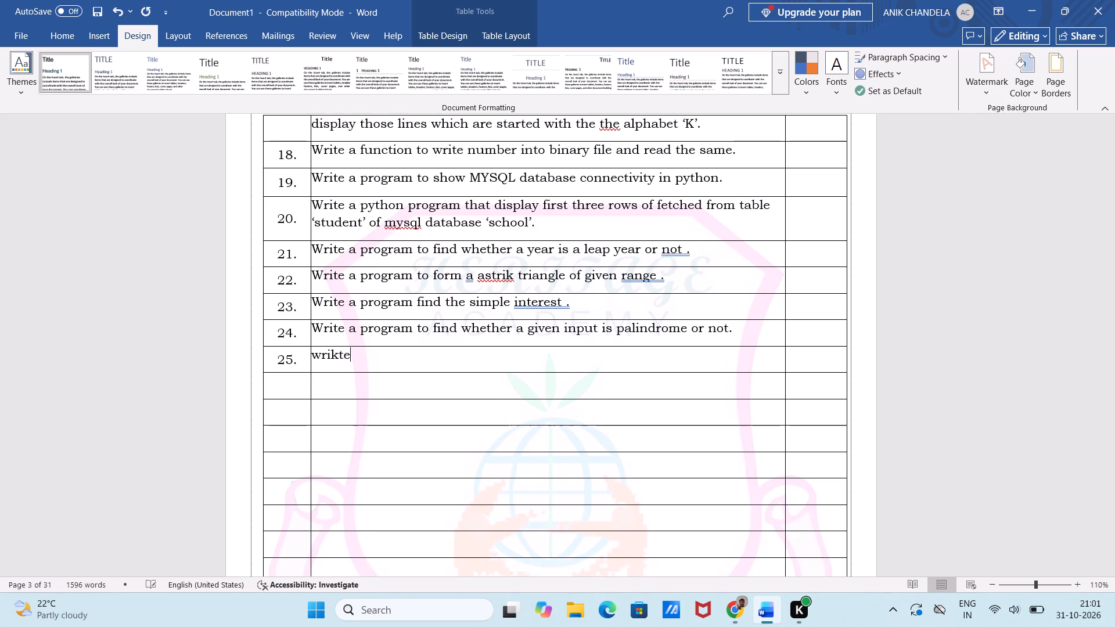
{"action": "key", "text": "space"}
{"action": "key", "text": "BackSpace"}
{"action": "key", "text": "BackSpace"}
{"action": "key", "text": "BackSpace"}
{"action": "key", "text": "BackSpace"}
{"action": "type", "text": "te a rp"}
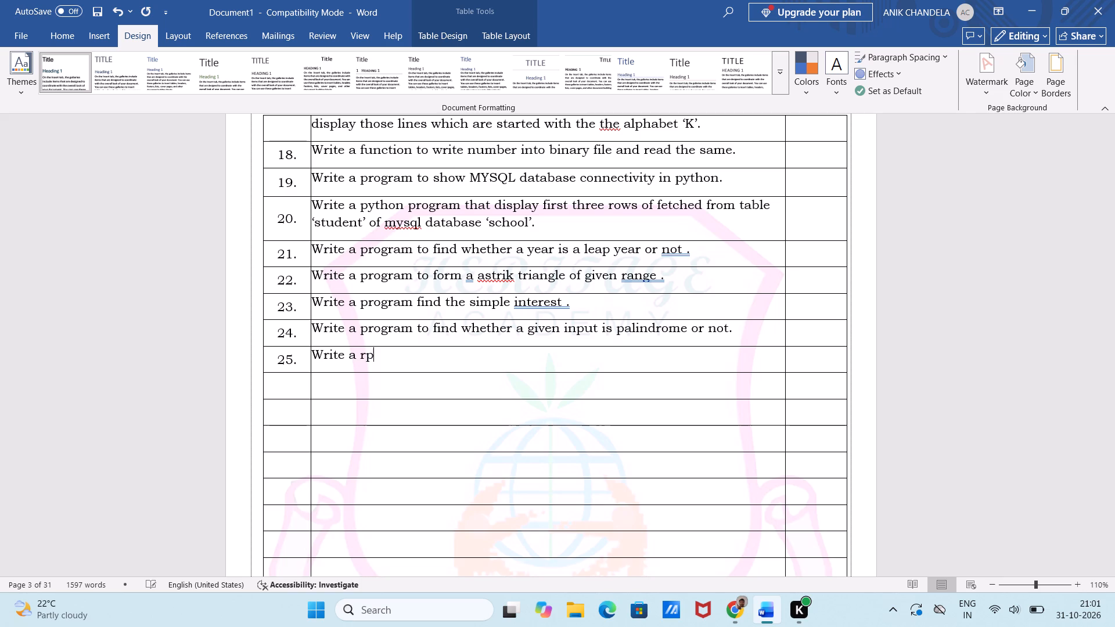
{"action": "key", "text": "BackSpace"}
{"action": "key", "text": "BackSpace"}
{"action": "type", "text": "[prp"}
{"action": "key", "text": "BackSpace"}
{"action": "key", "text": "BackSpace"}
{"action": "key", "text": "BackSpace"}
{"action": "key", "text": "BackSpace"}
{"action": "type", "text": "program to find"}
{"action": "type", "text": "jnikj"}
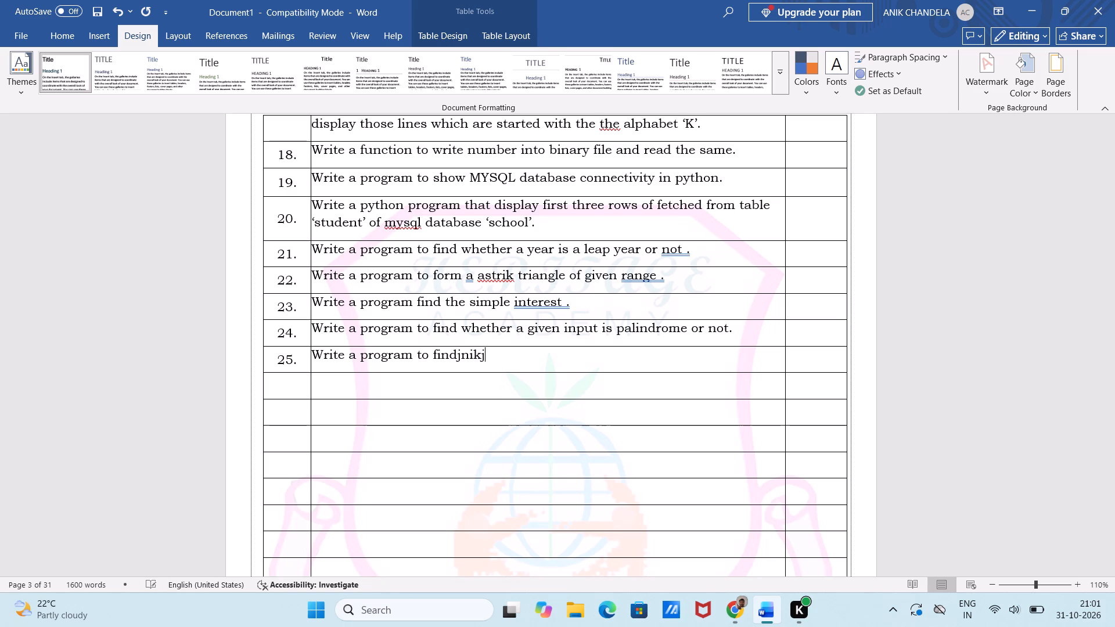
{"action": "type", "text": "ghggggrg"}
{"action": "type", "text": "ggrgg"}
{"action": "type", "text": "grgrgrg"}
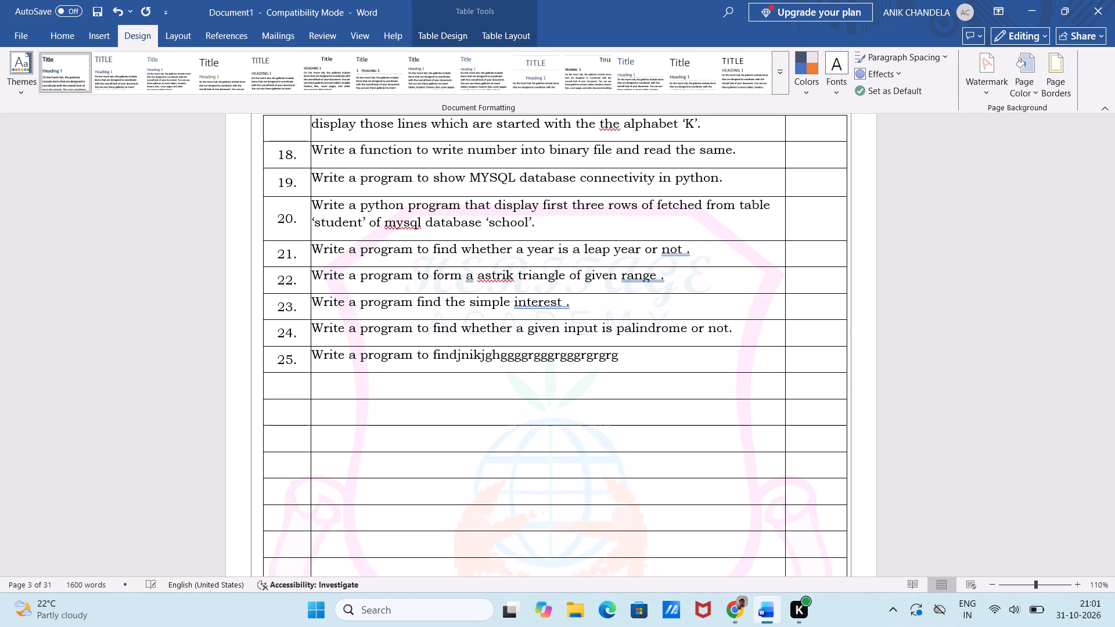